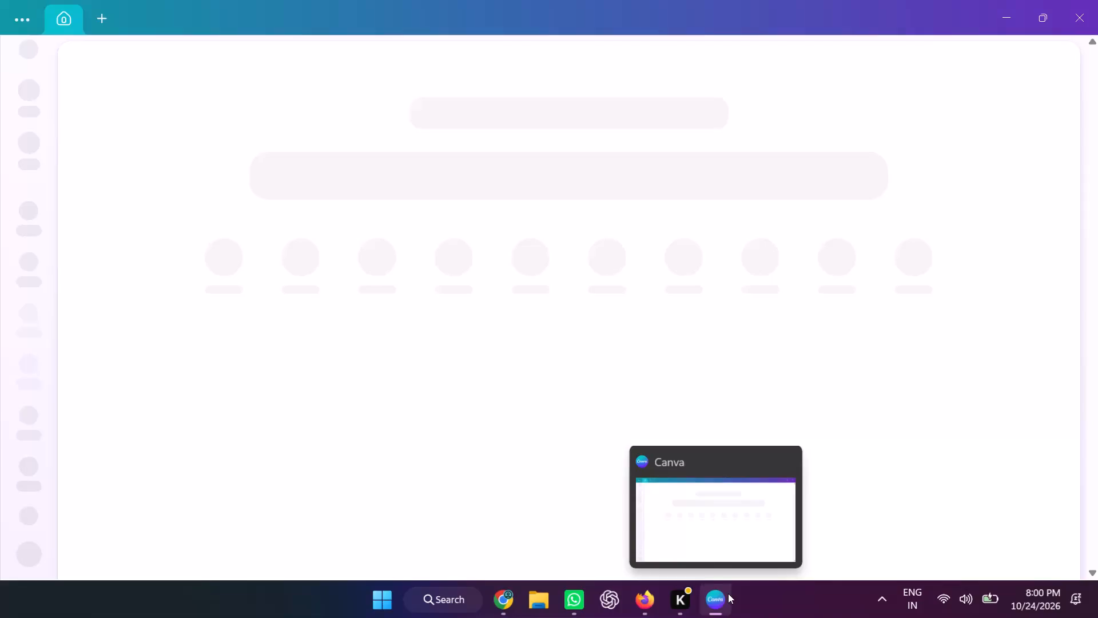
# Switch to Canva and open the recent TEAM MECHAHOLICS design from the home page.
pyautogui.click(725, 597)
pyautogui.click(719, 597)
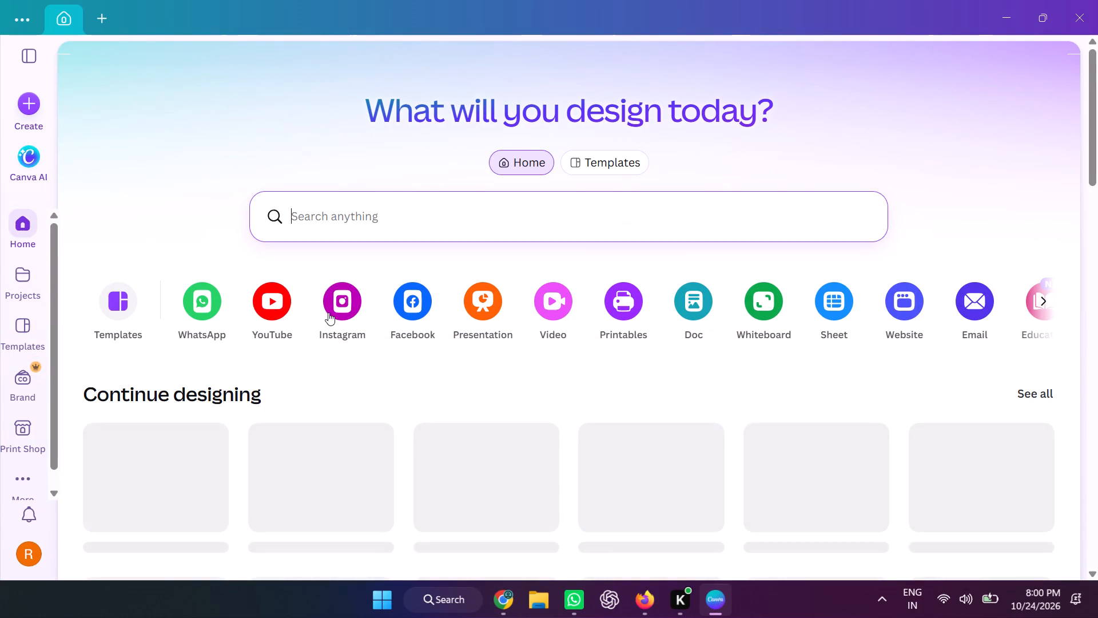
pyautogui.scroll(-5, 343, 312)
pyautogui.scroll(4, 352, 304)
pyautogui.scroll(-5, 352, 304)
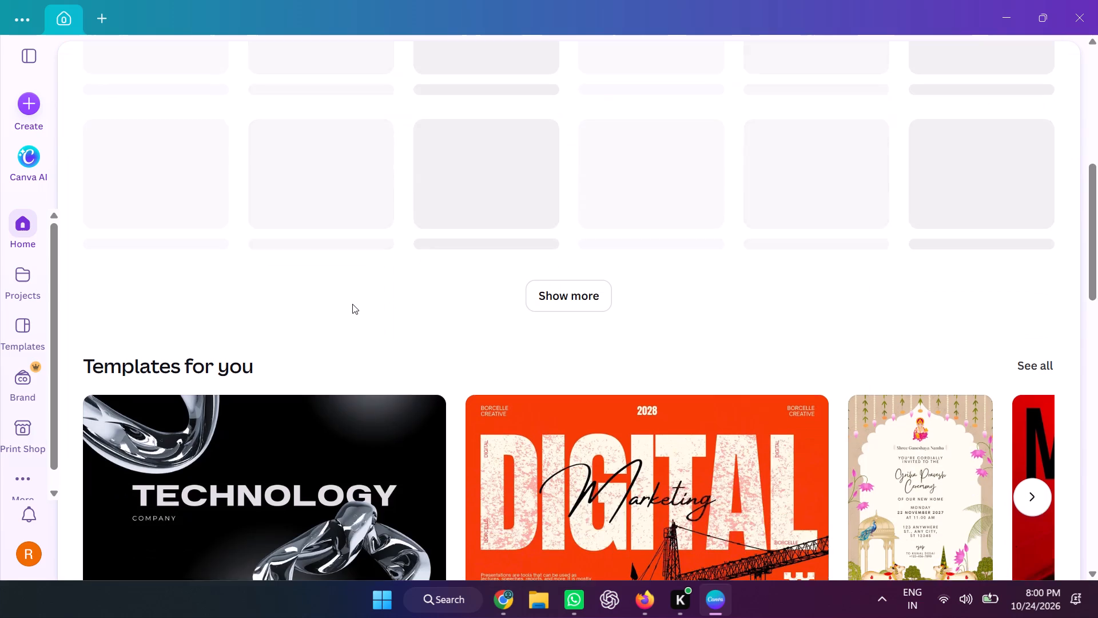
pyautogui.scroll(15, 352, 304)
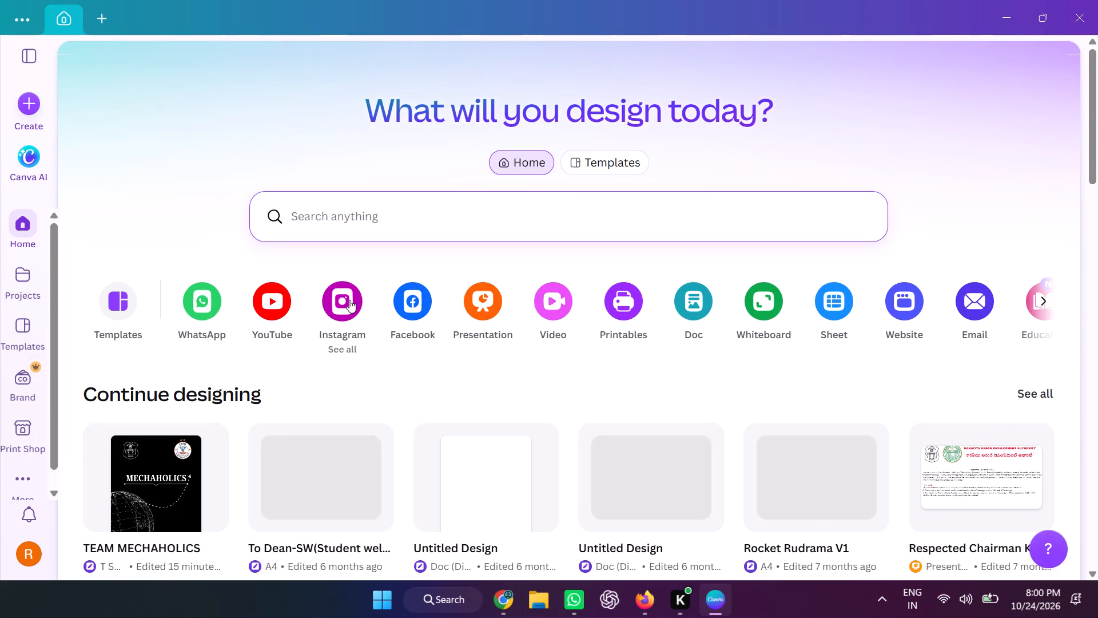
pyautogui.scroll(-2, 349, 300)
pyautogui.click(196, 322)
pyautogui.click(197, 320)
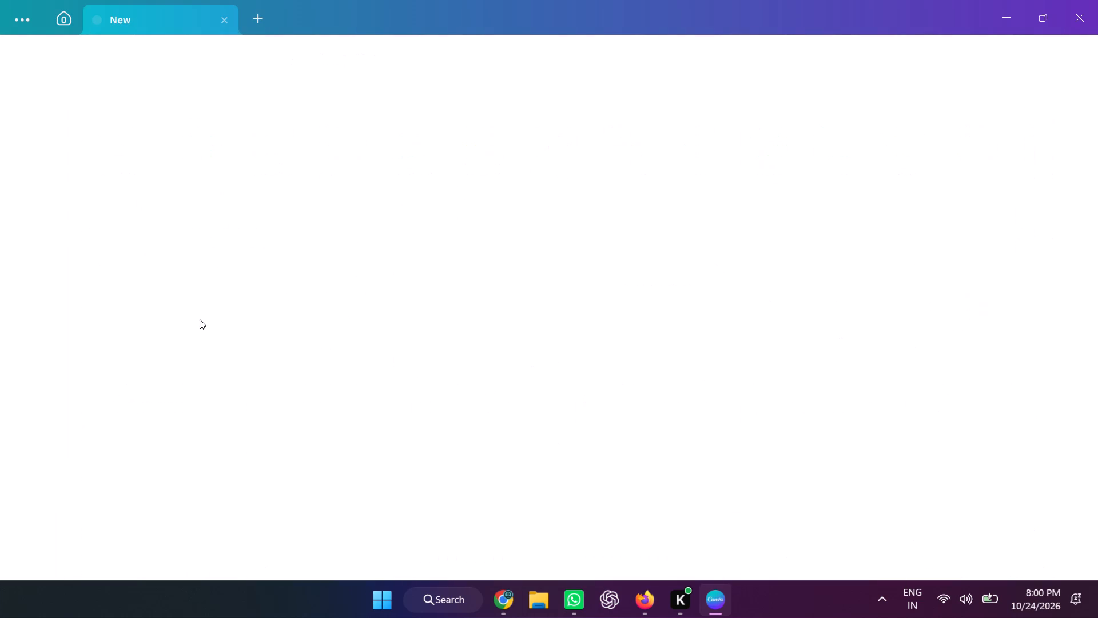
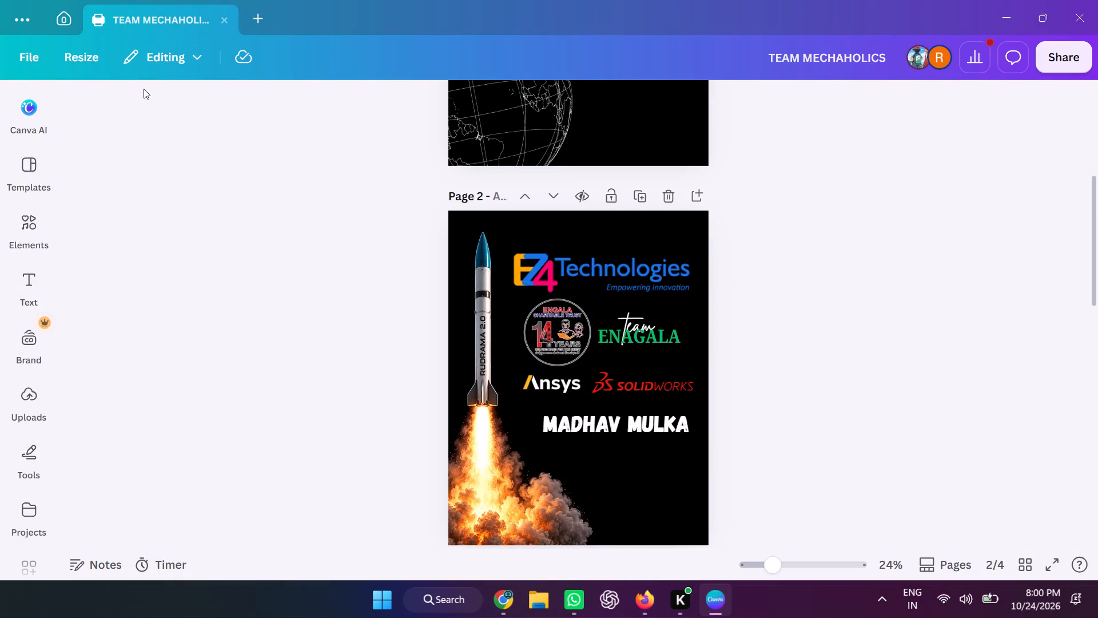
# Make a copy of the TEAM MECHAHOLICS design and go to the first page of the copy.
pyautogui.click(36, 61)
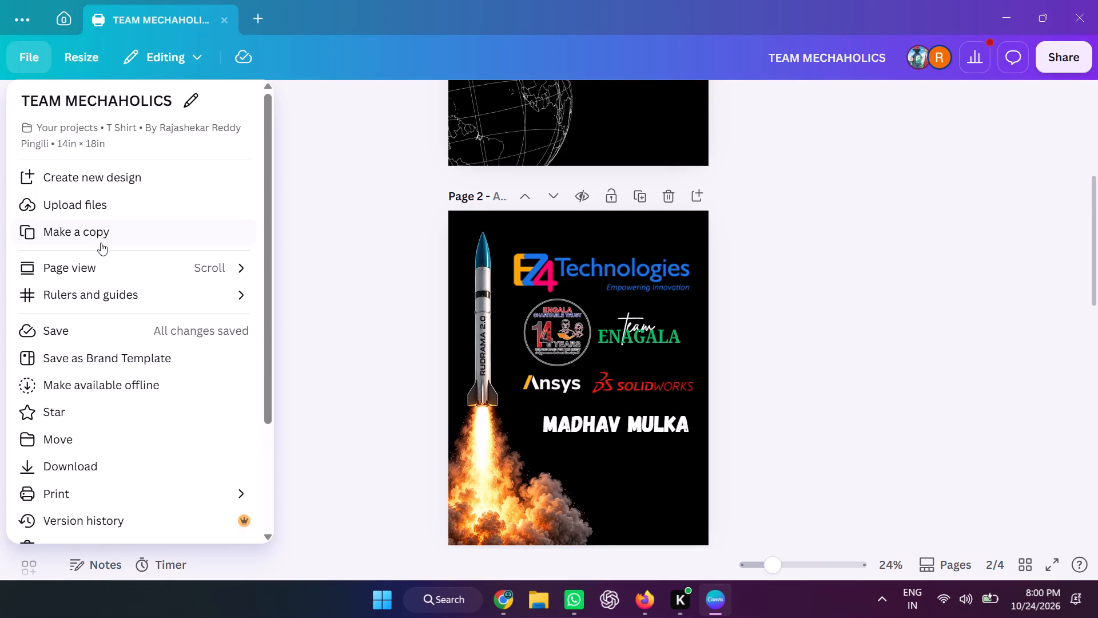
pyautogui.click(101, 242)
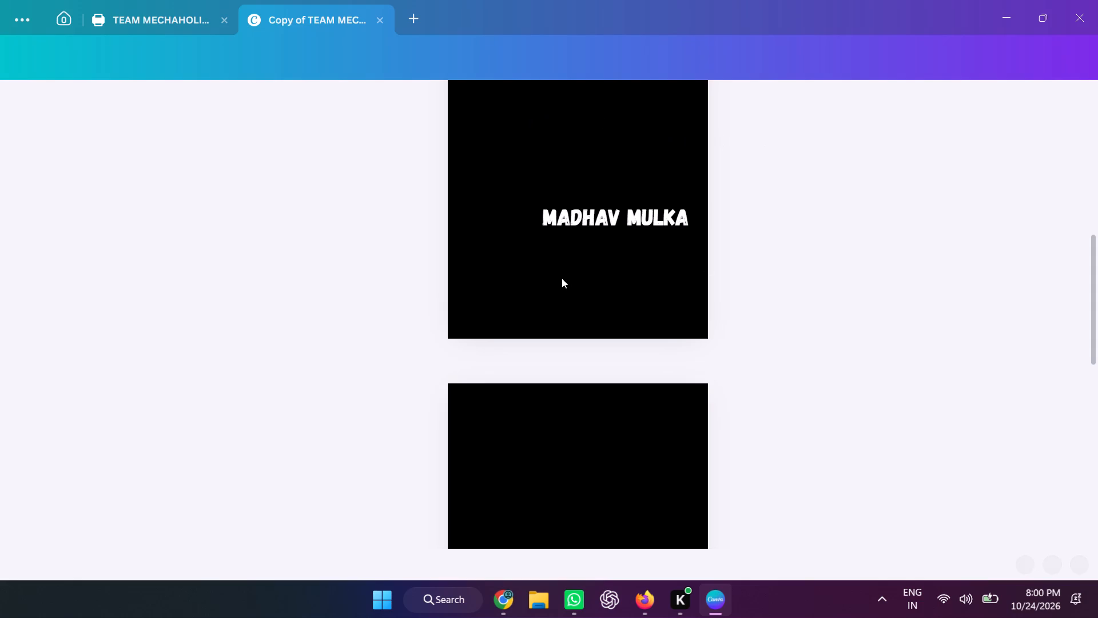
pyautogui.scroll(7, 546, 271)
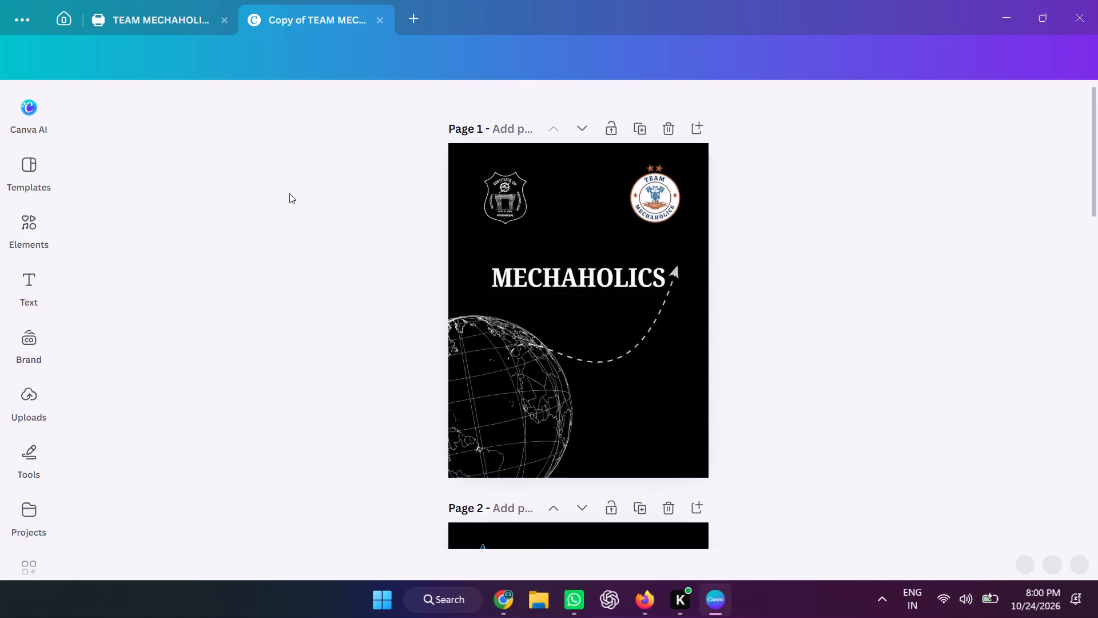
pyautogui.scroll(5, 283, 193)
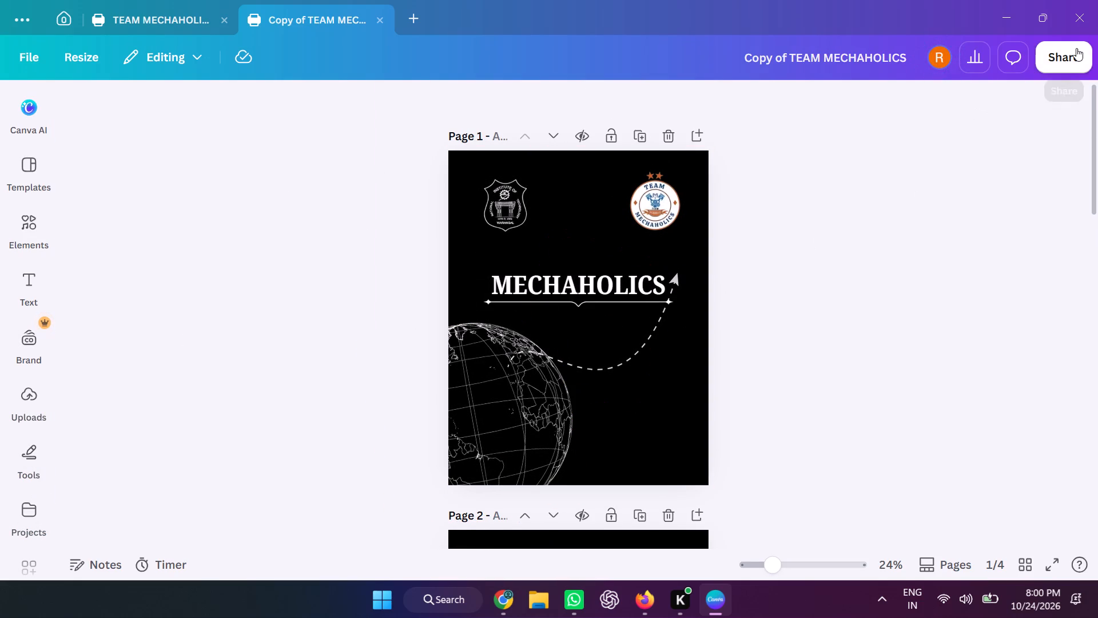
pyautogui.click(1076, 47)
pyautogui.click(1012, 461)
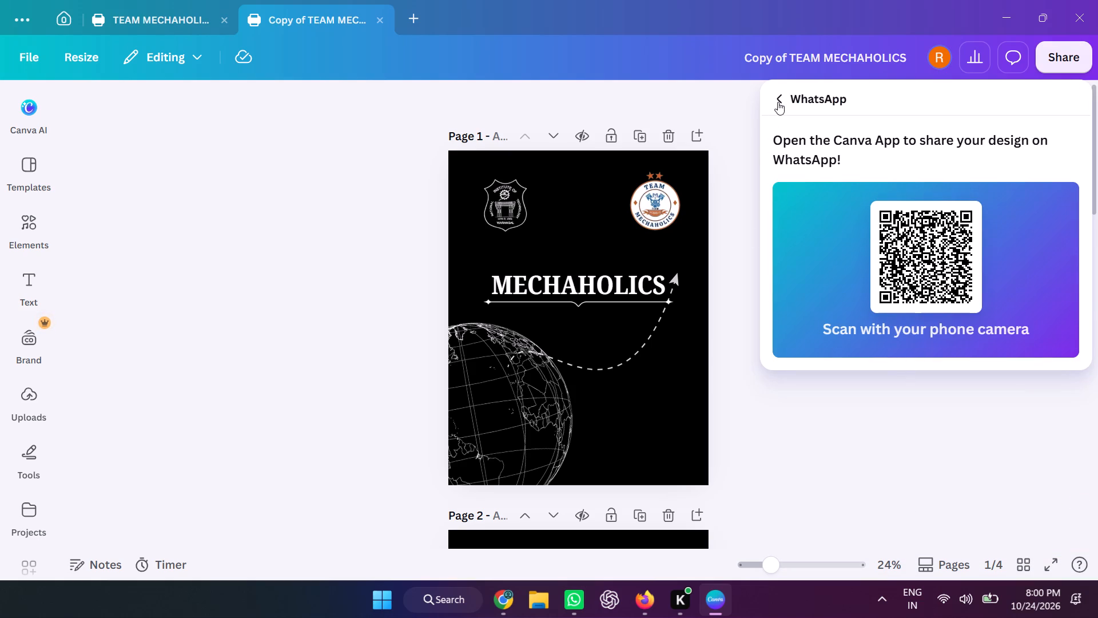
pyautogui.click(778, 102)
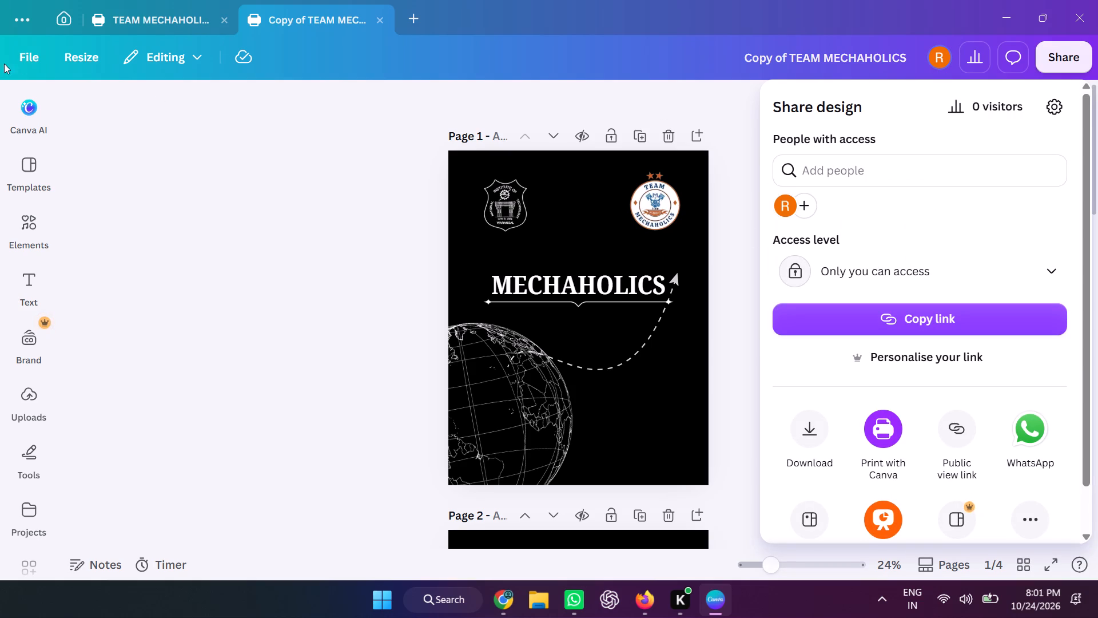
# Print the copied design through the computer's own printer, using Microsoft Print to PDF for all pages.
pyautogui.click(20, 61)
pyautogui.click(21, 61)
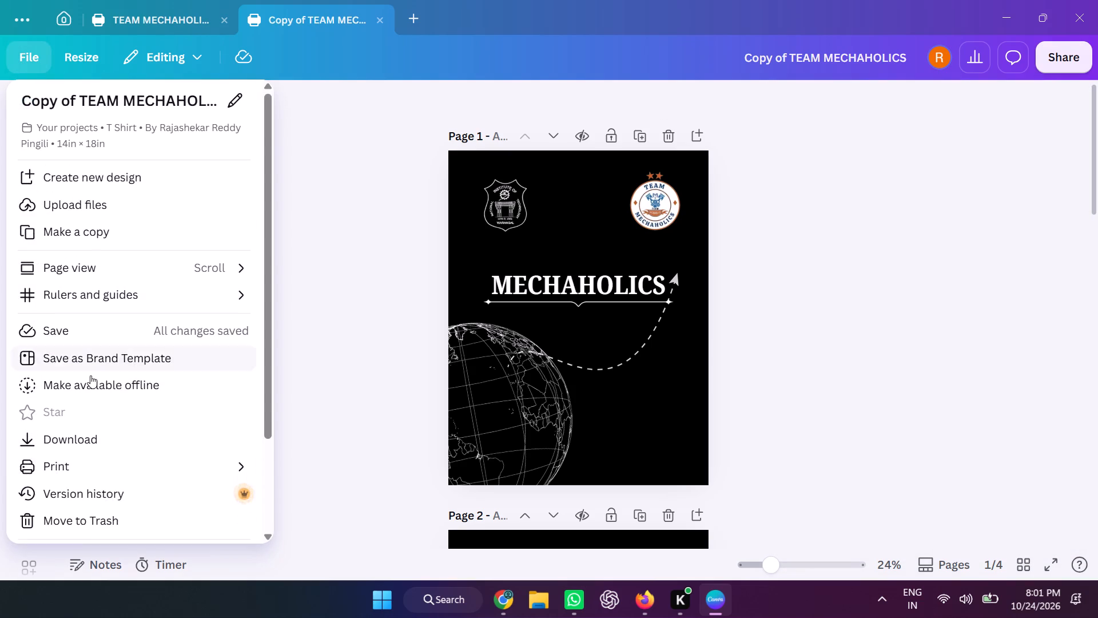
pyautogui.scroll(-3, 90, 375)
pyautogui.click(69, 340)
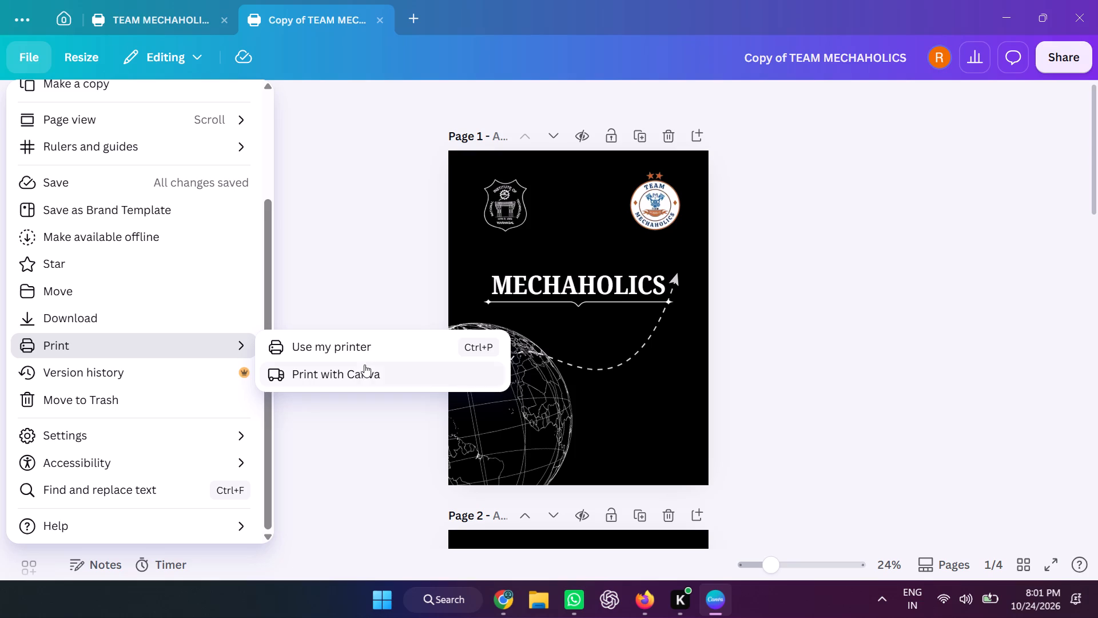
pyautogui.click(360, 349)
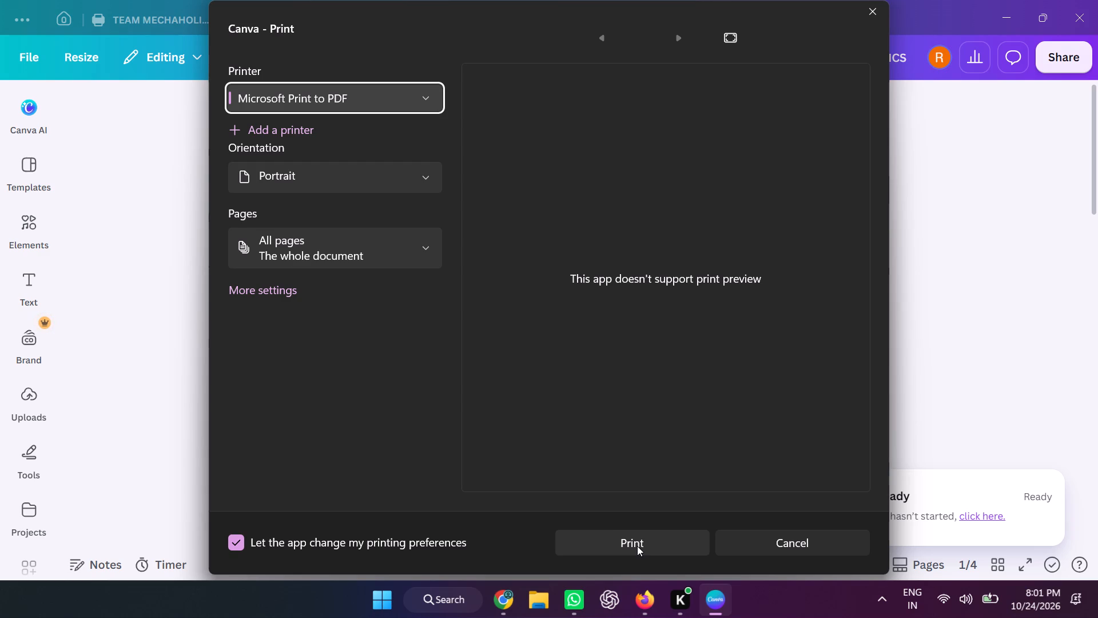
pyautogui.click(602, 537)
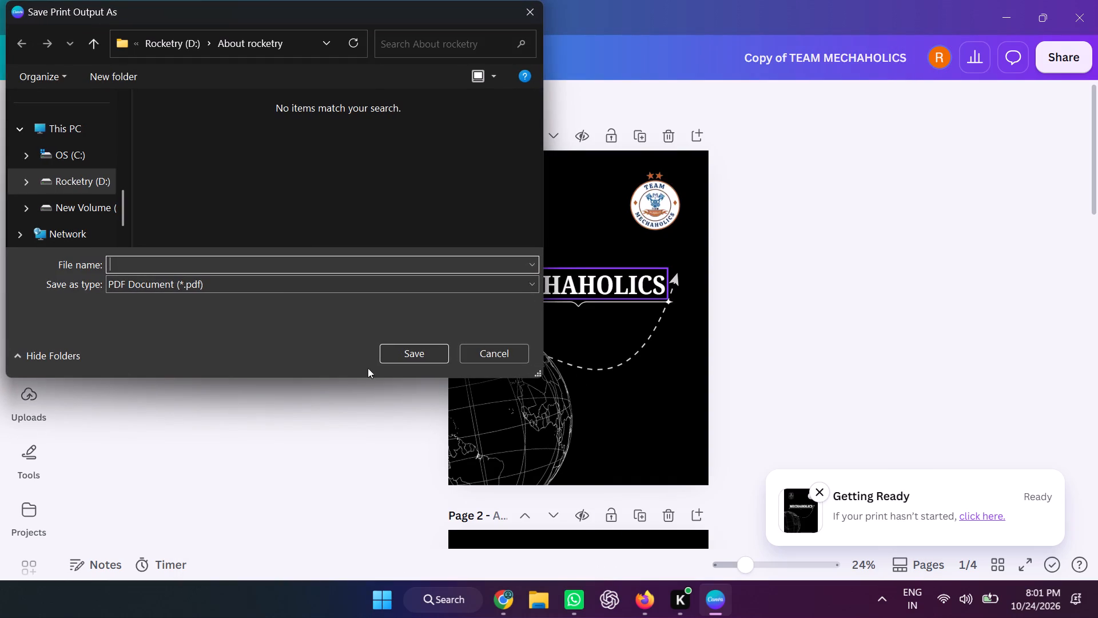
# Save the print output as a PDF named "tshirt design" in the About rocketry folder.
pyautogui.click(227, 264)
pyautogui.write('tshirr')
pyautogui.press('space')
pyautogui.press('BackSpace')
pyautogui.press('BackSpace')
pyautogui.write('t design')
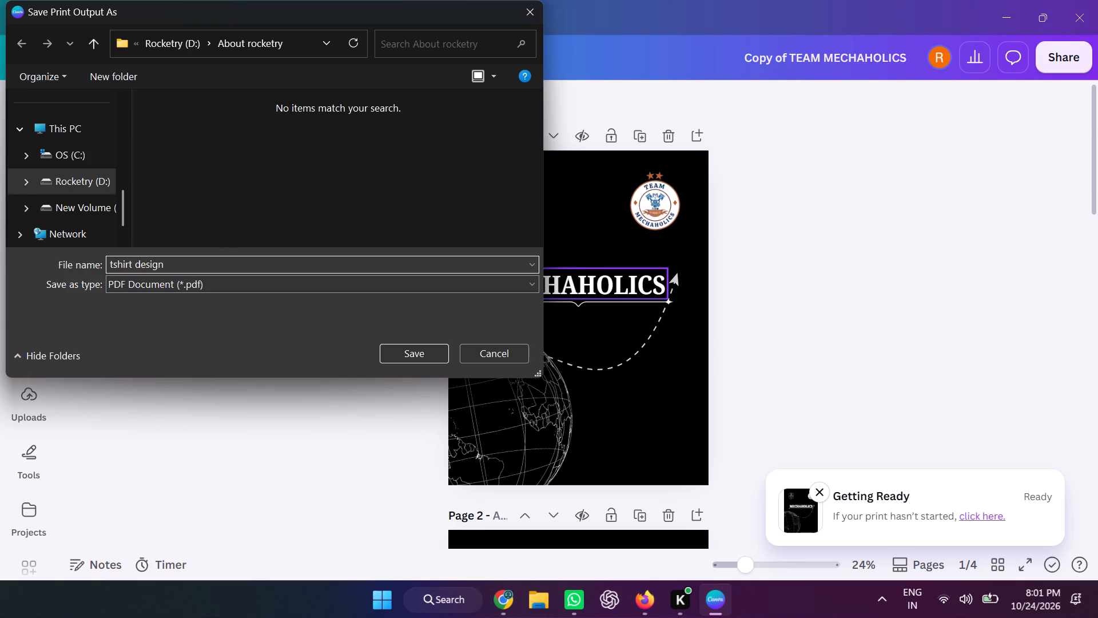
pyautogui.click(381, 348)
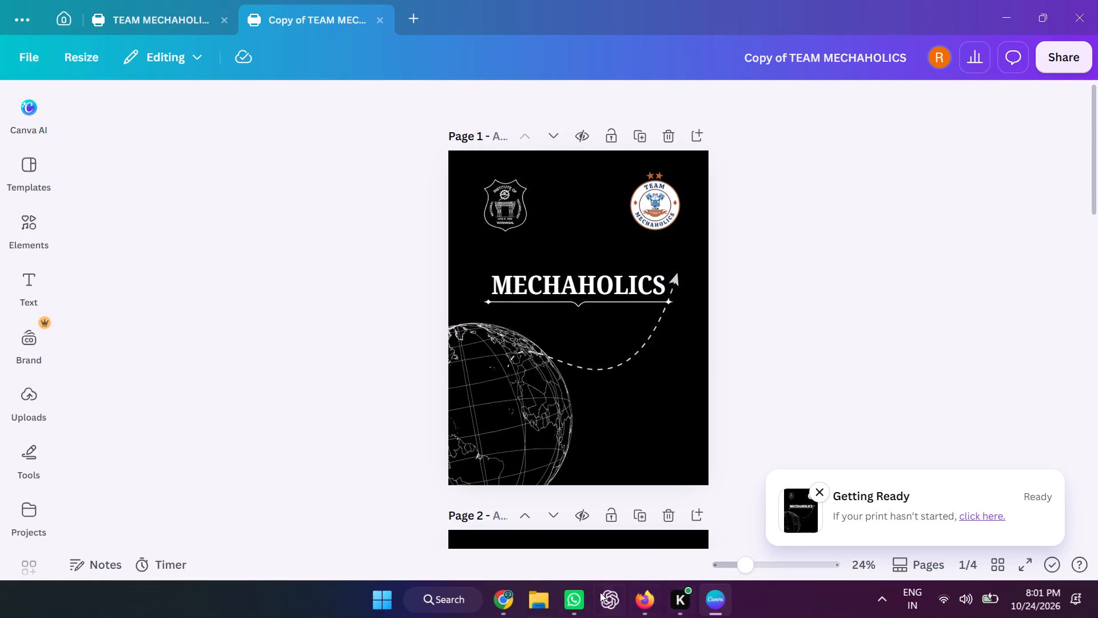
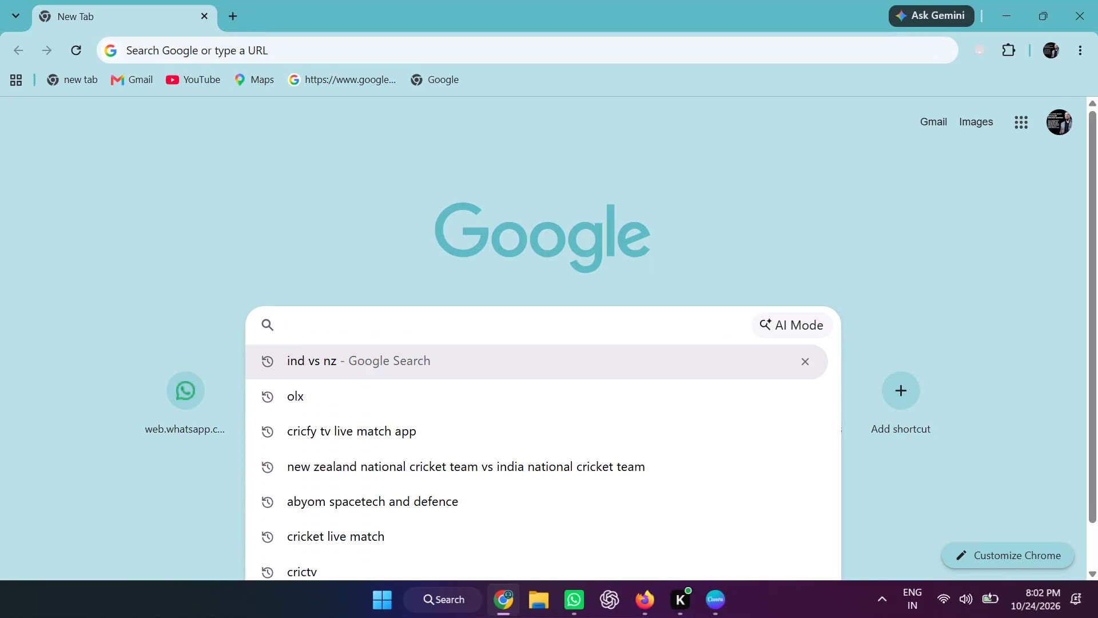
# Find Amazon through a Google search and open the Amazon India shopping site.
pyautogui.write('a,')
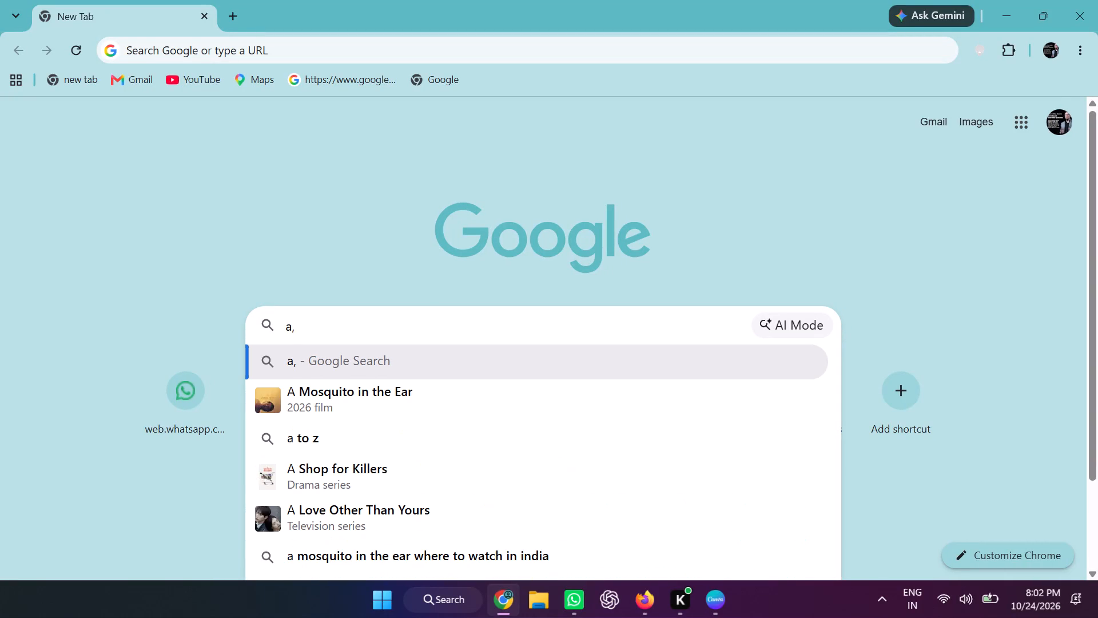
pyautogui.press('BackSpace')
pyautogui.press('m')
pyautogui.click(396, 391)
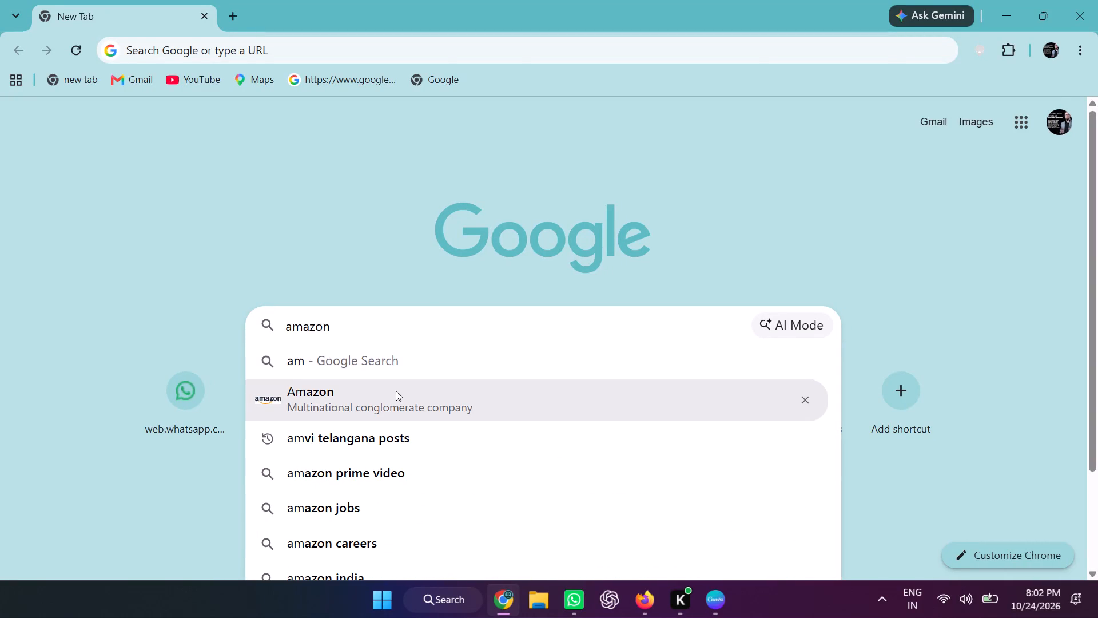
pyautogui.click(234, 344)
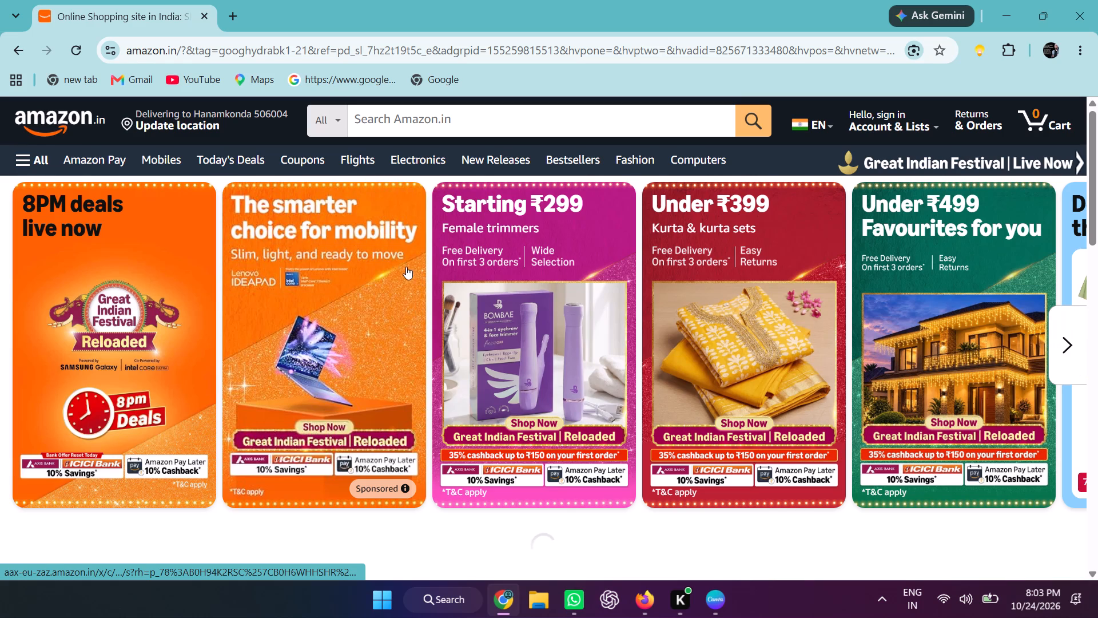
# Search Amazon for "printed shirt for man" and look through the results.
pyautogui.click(486, 122)
pyautogui.press('t')
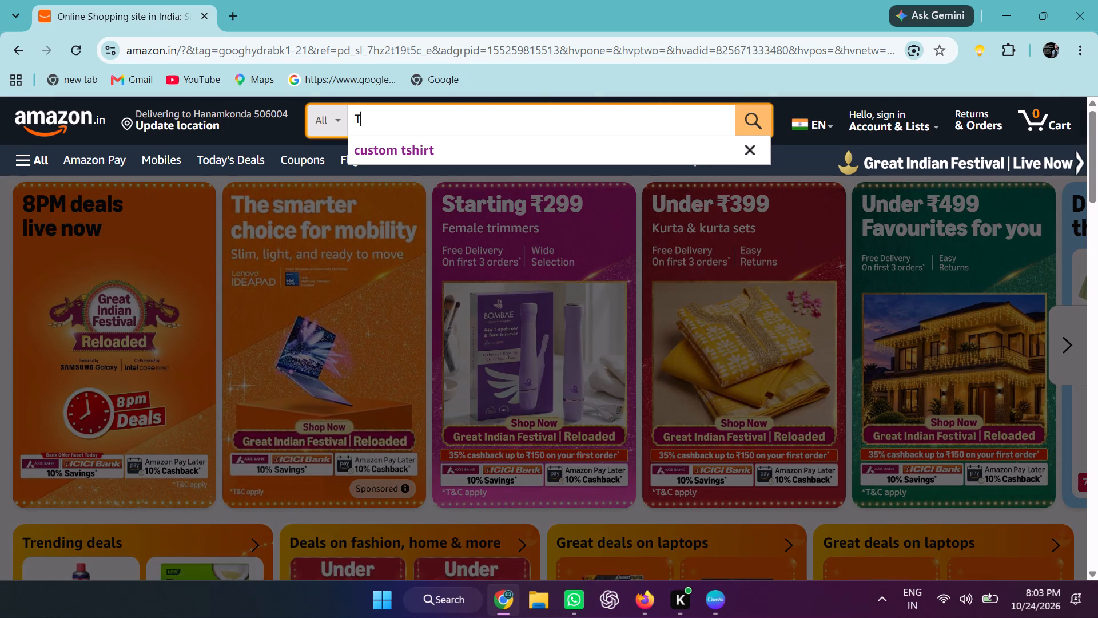
pyautogui.write('ths')
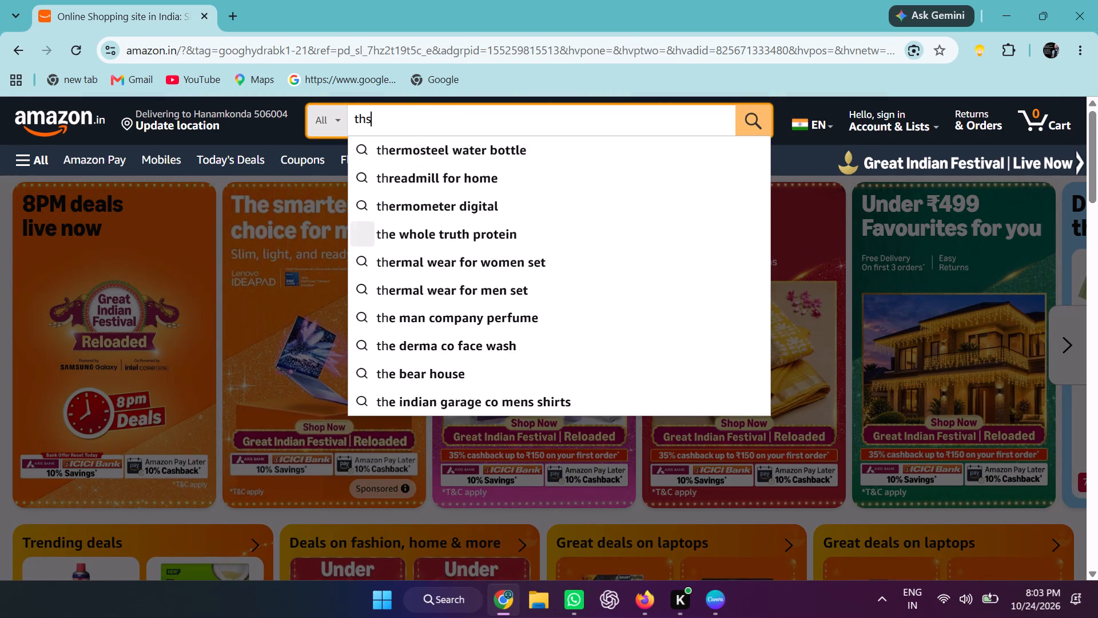
pyautogui.press('BackSpace')
pyautogui.press('BackSpace')
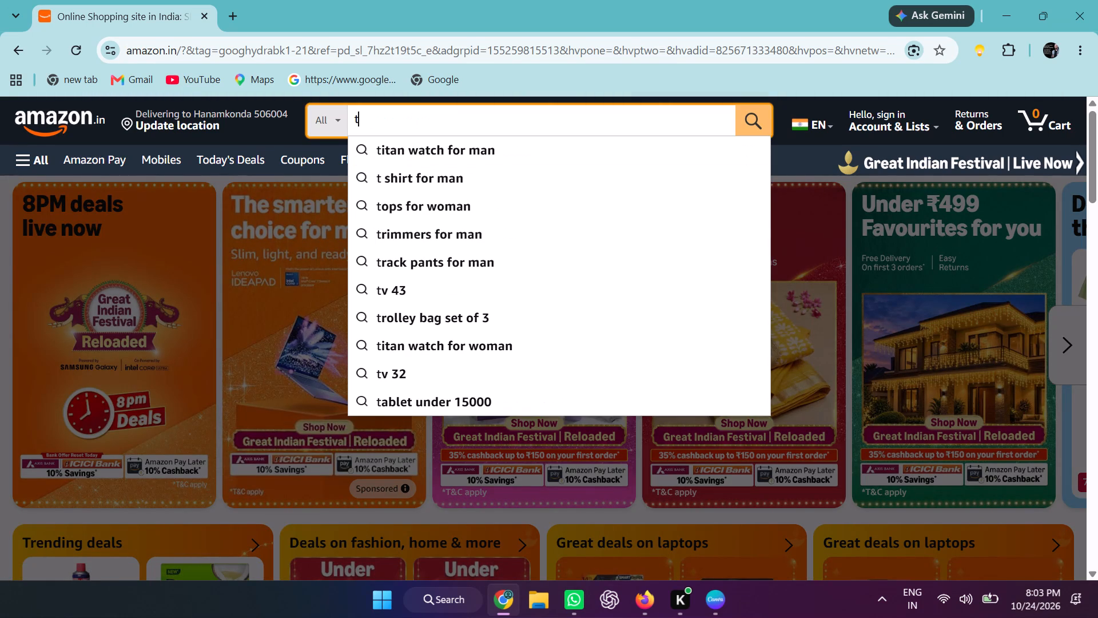
pyautogui.write('sh')
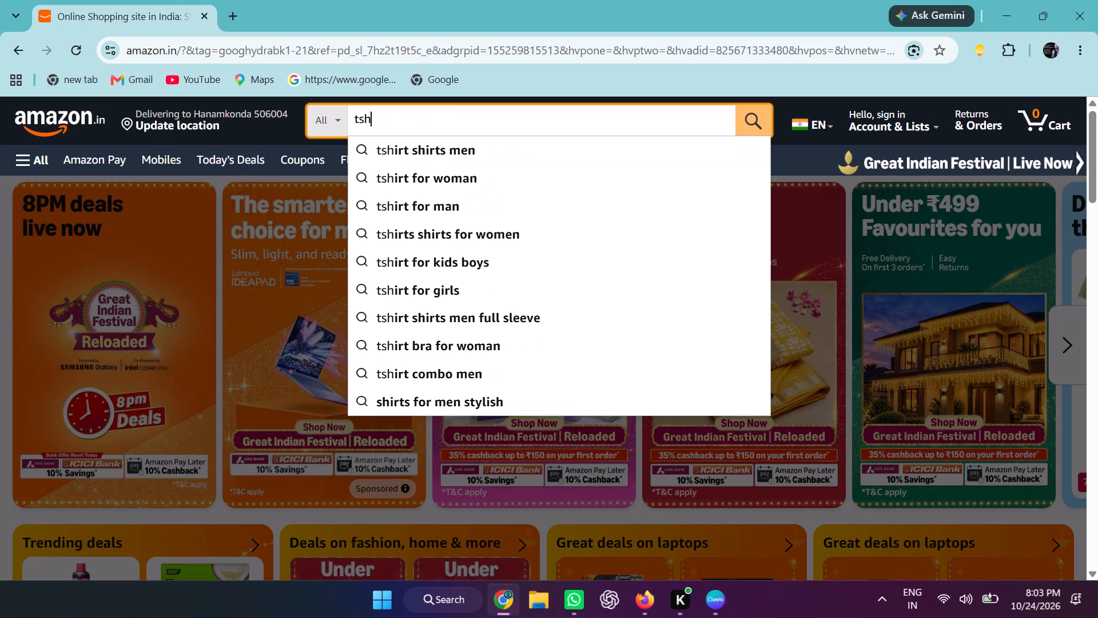
pyautogui.press('BackSpace')
pyautogui.press('BackSpace')
pyautogui.press('BackSpace')
pyautogui.write('prin')
pyautogui.press('t')
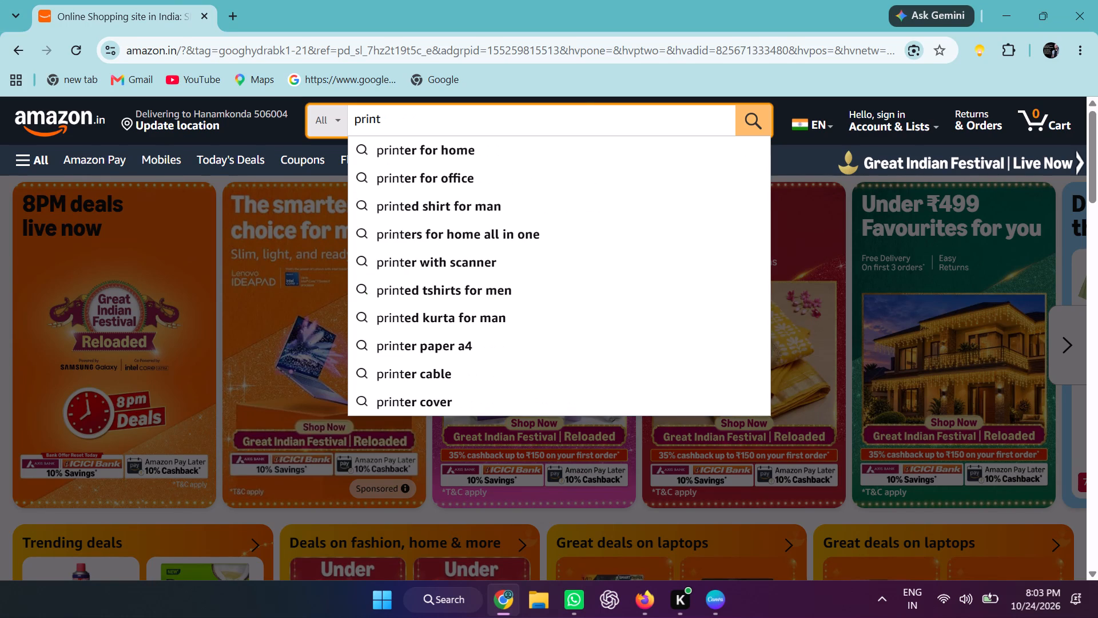
pyautogui.click(459, 194)
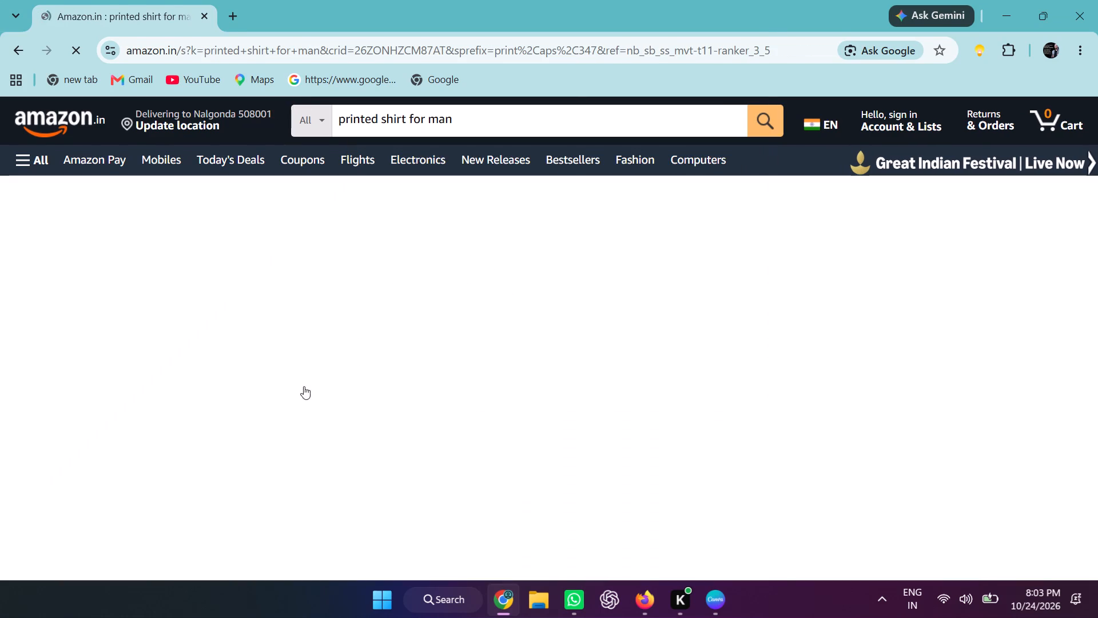
pyautogui.scroll(-11, 221, 379)
pyautogui.scroll(4, 229, 347)
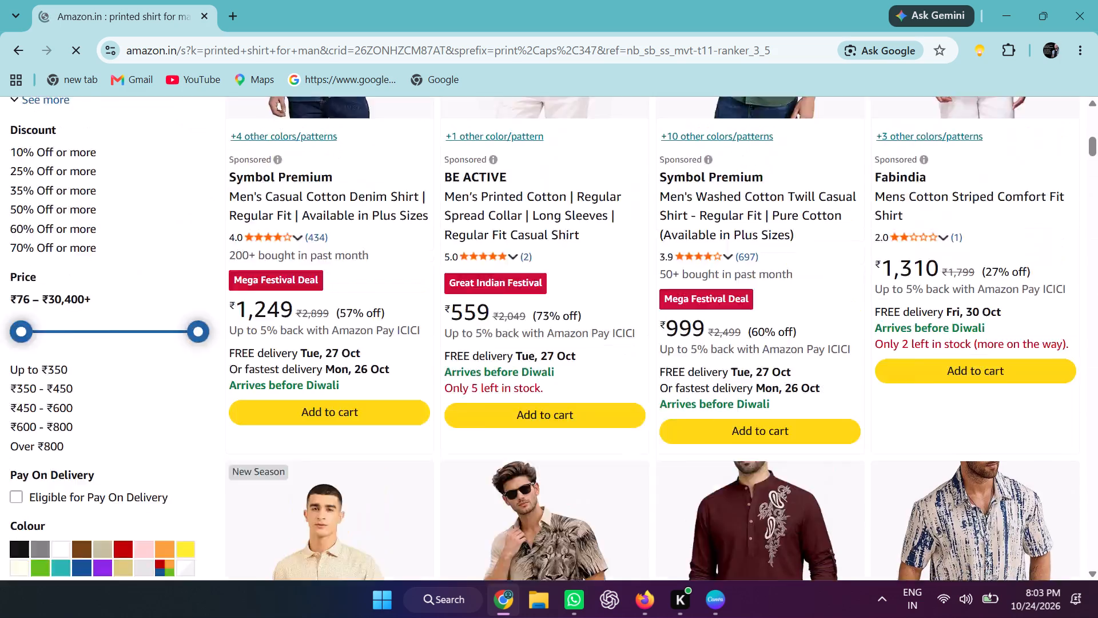
pyautogui.scroll(4, 229, 346)
pyautogui.scroll(-1, 242, 343)
pyautogui.scroll(4, 242, 343)
pyautogui.scroll(-1, 268, 308)
pyautogui.scroll(1, 268, 308)
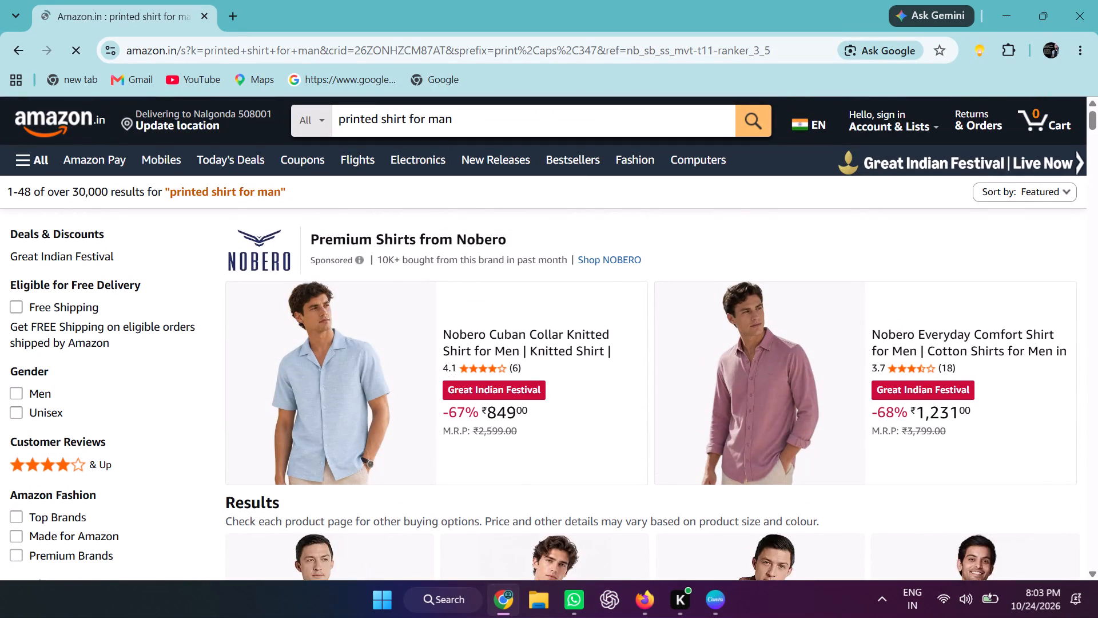
# Change the Amazon search to "printed tshirt for man" and look over the results.
pyautogui.click(381, 115)
pyautogui.press('t')
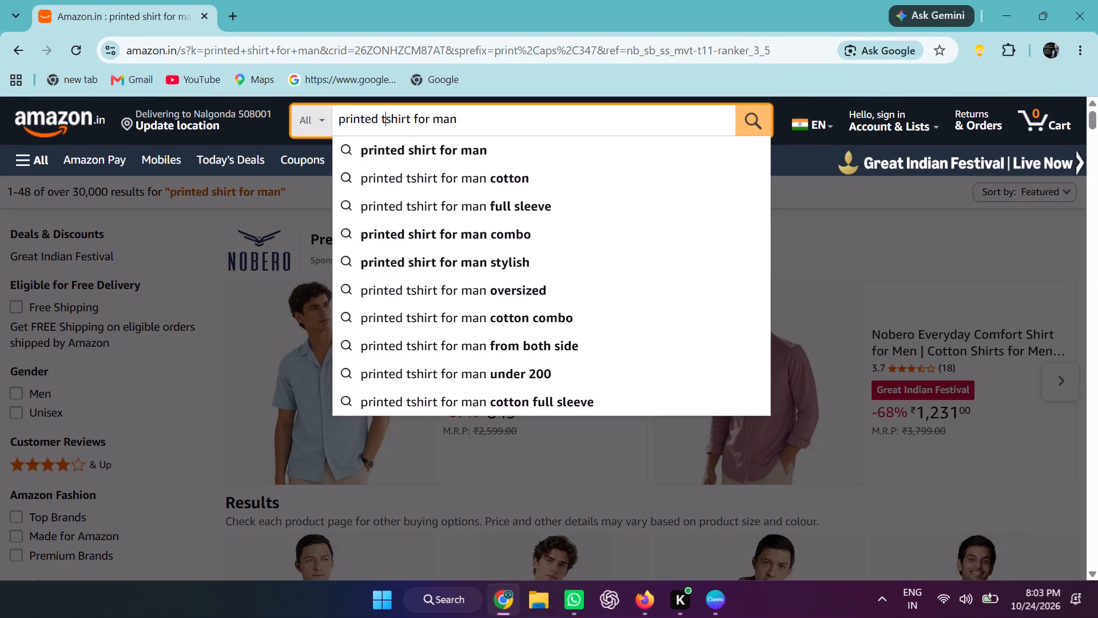
pyautogui.press('Return')
pyautogui.scroll(-5, 436, 317)
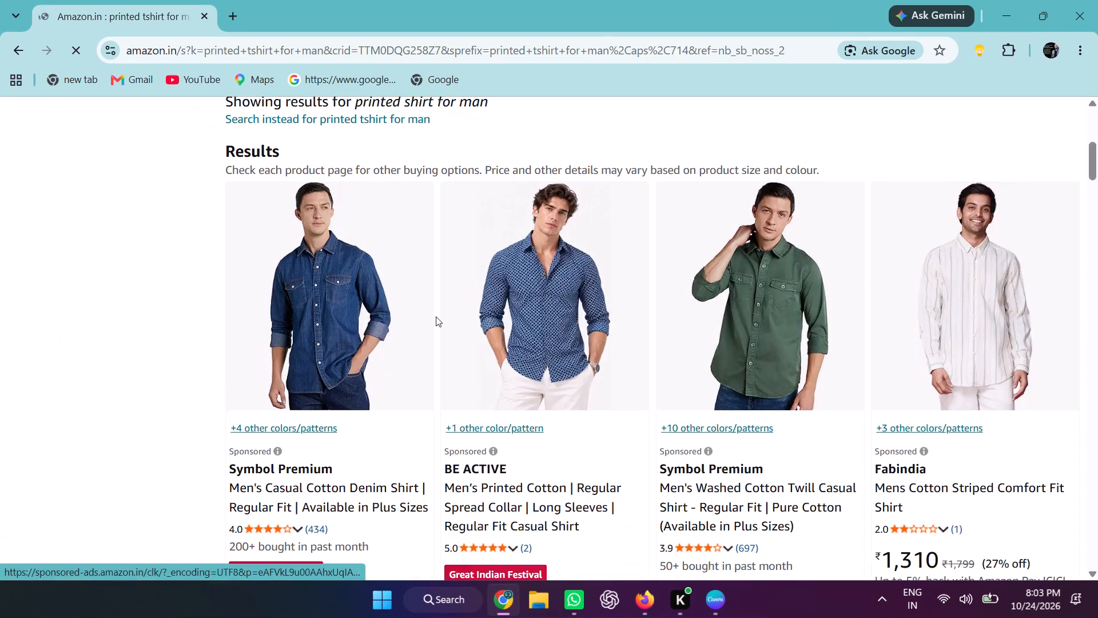
pyautogui.scroll(5, 436, 312)
# Replace the Amazon search with the suggestion "tshirts shirts for men" and look through the results.
pyautogui.click(439, 111)
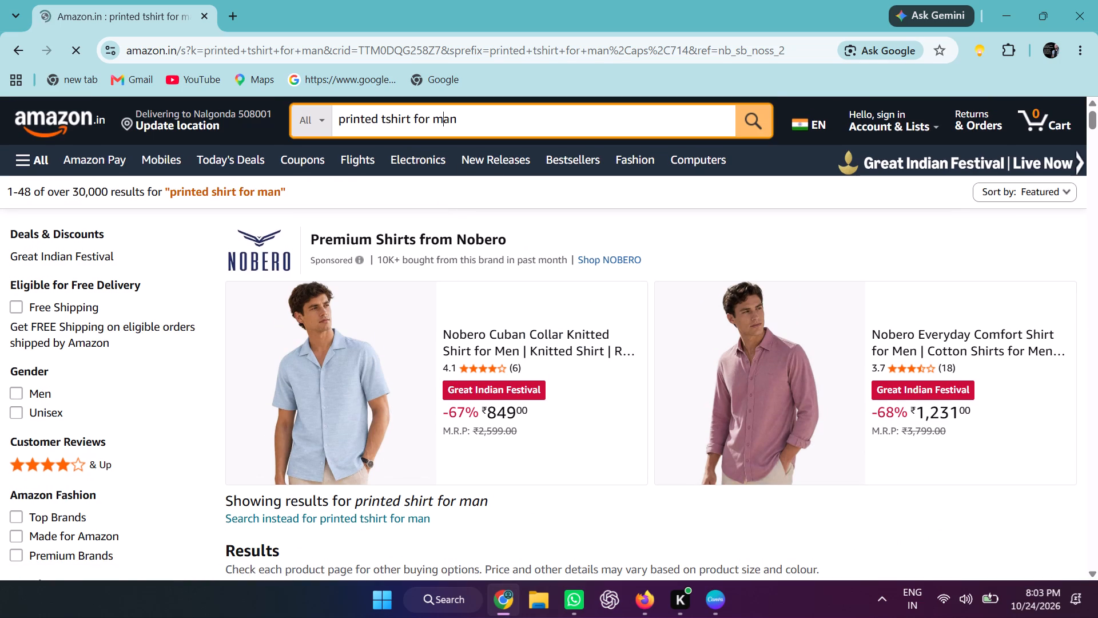
pyautogui.doubleClick(464, 111)
pyautogui.press('BackSpace')
pyautogui.press('BackSpace')
pyautogui.press('BackSpace')
pyautogui.press('BackSpace')
pyautogui.press('BackSpace')
pyautogui.press('BackSpace')
pyautogui.press('BackSpace')
pyautogui.press('BackSpace')
pyautogui.press('BackSpace')
pyautogui.press('BackSpace')
pyautogui.press('BackSpace')
pyautogui.press('BackSpace')
pyautogui.press('BackSpace')
pyautogui.press('BackSpace')
pyautogui.press('BackSpace')
pyautogui.press('BackSpace')
pyautogui.press('BackSpace')
pyautogui.press('BackSpace')
pyautogui.press('BackSpace')
pyautogui.press('BackSpace')
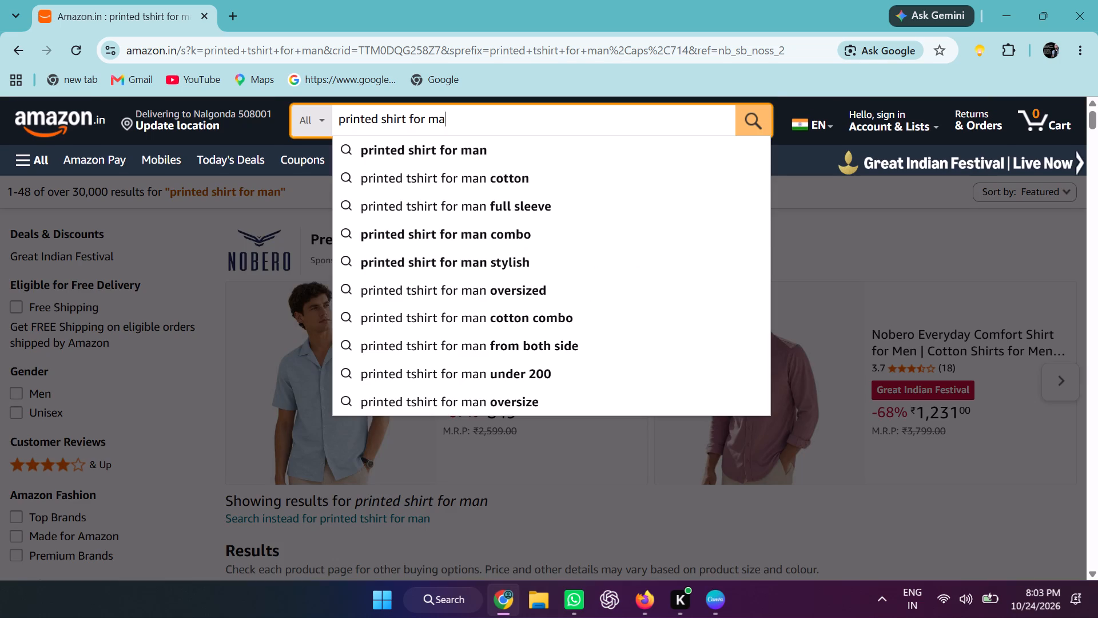
pyautogui.write('tsg')
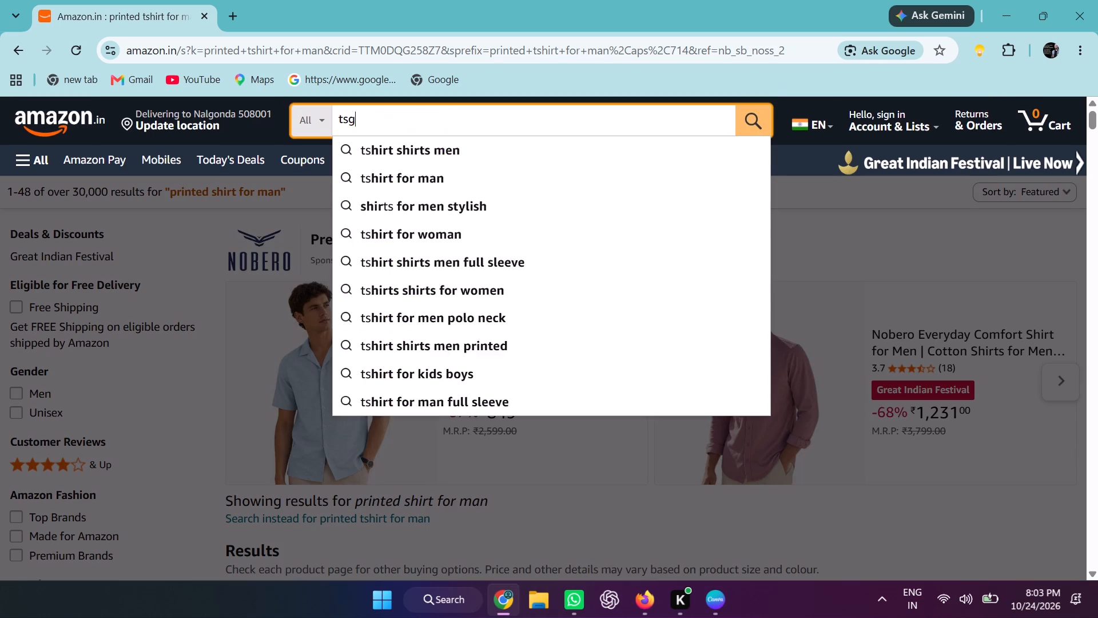
pyautogui.press('BackSpace')
pyautogui.write('hirts')
pyautogui.press('space')
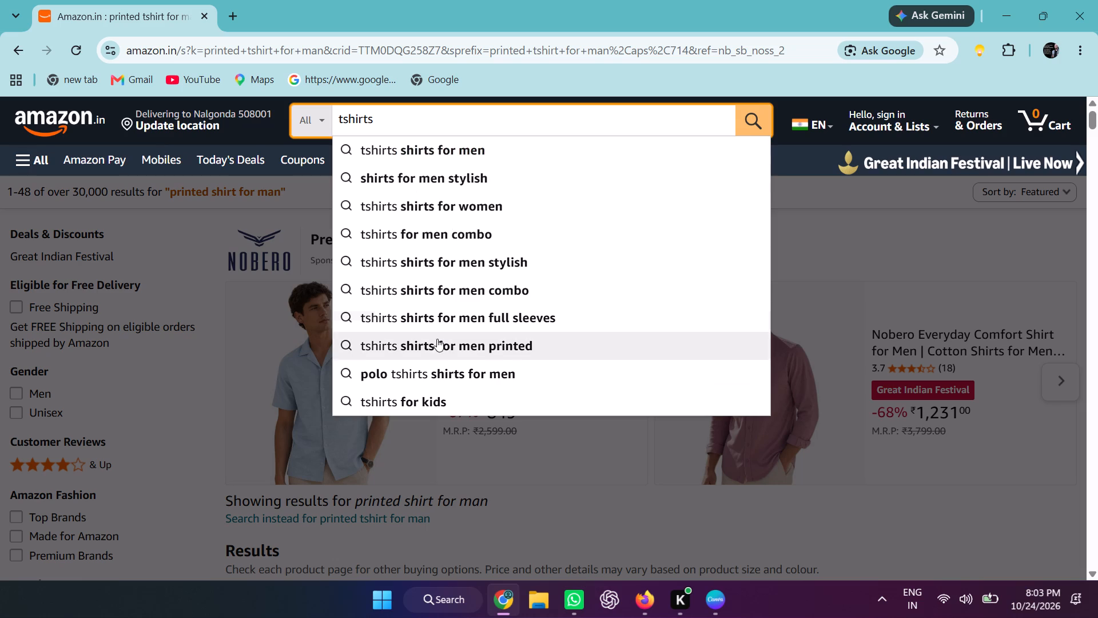
pyautogui.click(451, 142)
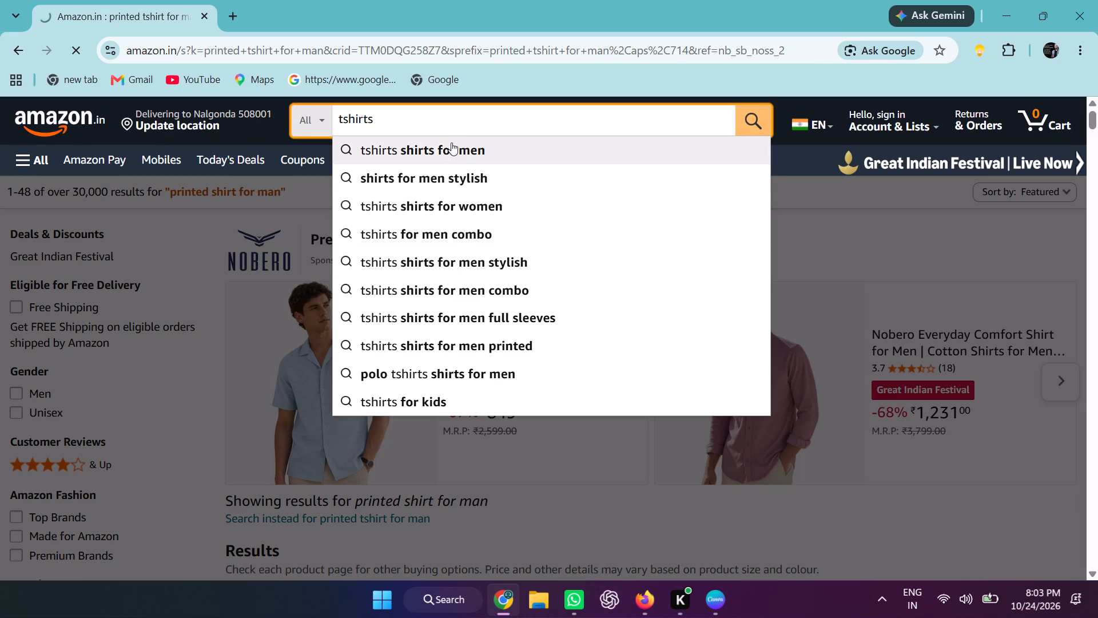
pyautogui.scroll(-13, 511, 276)
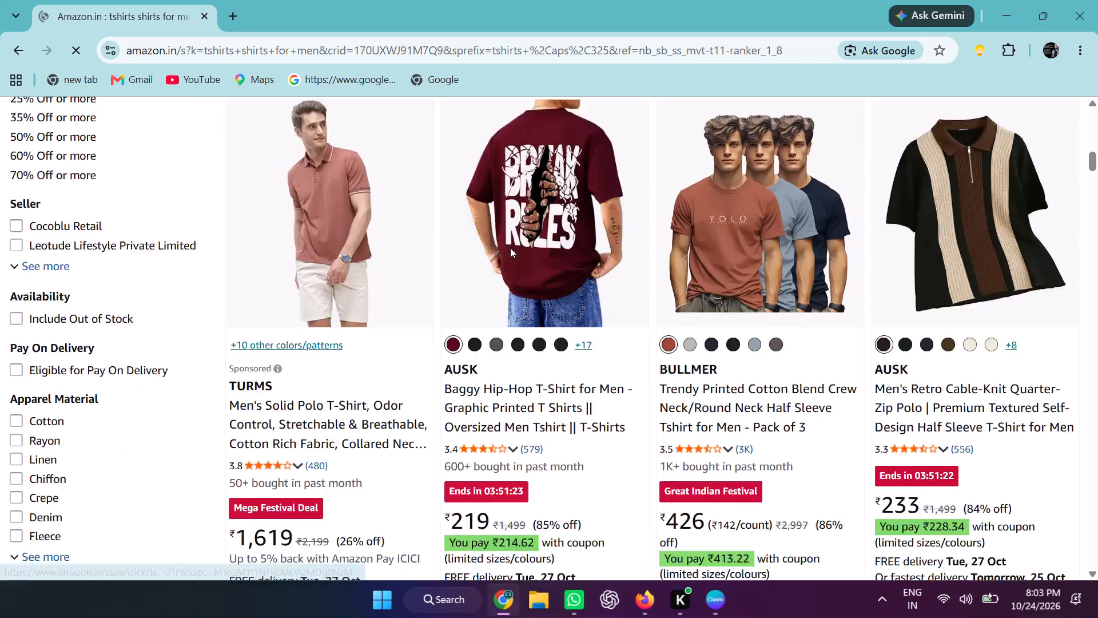
pyautogui.scroll(14, 510, 248)
pyautogui.scroll(-1, 503, 240)
pyautogui.scroll(2, 503, 240)
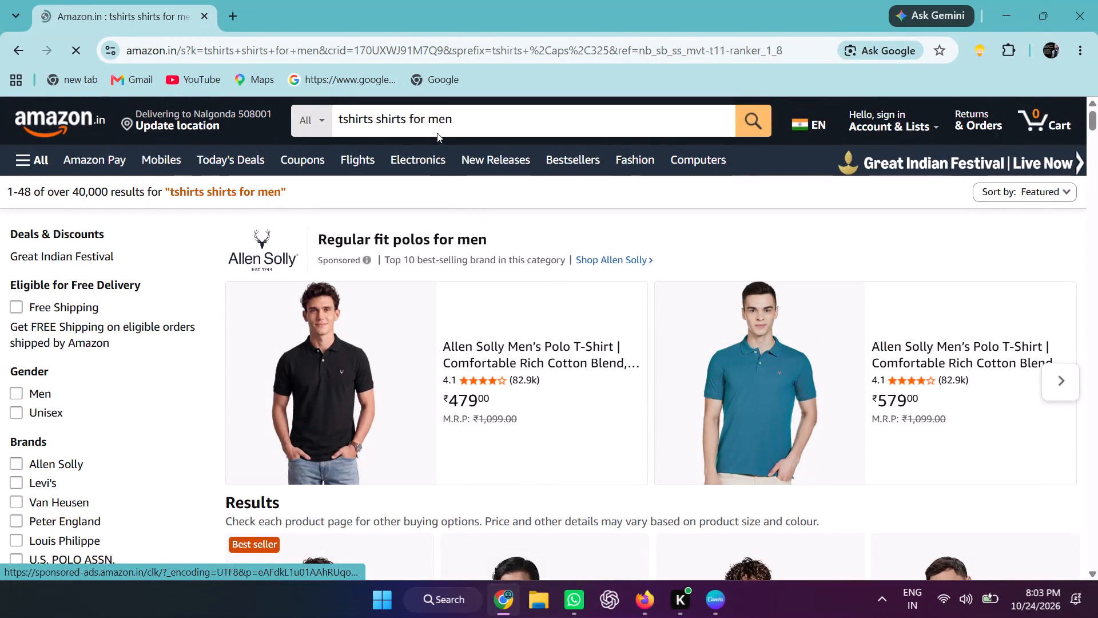
# Replace the Amazon search with the suggestion "custom t shirt printing".
pyautogui.click(458, 121)
pyautogui.click(459, 121)
pyautogui.press('BackSpace')
pyautogui.press('BackSpace')
pyautogui.press('BackSpace')
pyautogui.press('BackSpace')
pyautogui.press('BackSpace')
pyautogui.press('BackSpace')
pyautogui.press('BackSpace')
pyautogui.press('BackSpace')
pyautogui.press('BackSpace')
pyautogui.press('BackSpace')
pyautogui.press('BackSpace')
pyautogui.press('BackSpace')
pyautogui.press('BackSpace')
pyautogui.press('BackSpace')
pyautogui.press('BackSpace')
pyautogui.press('BackSpace')
pyautogui.press('BackSpace')
pyautogui.press('BackSpace')
pyautogui.press('BackSpace')
pyautogui.press('BackSpace')
pyautogui.press('BackSpace')
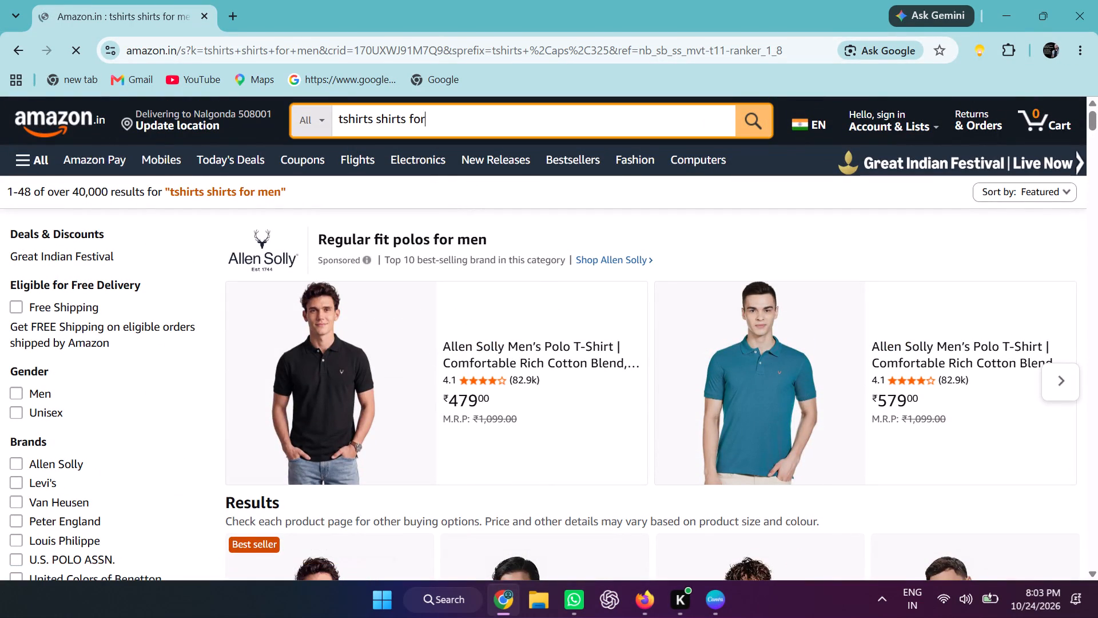
pyautogui.press('BackSpace')
pyautogui.press('BackSpace')
pyautogui.write('cust')
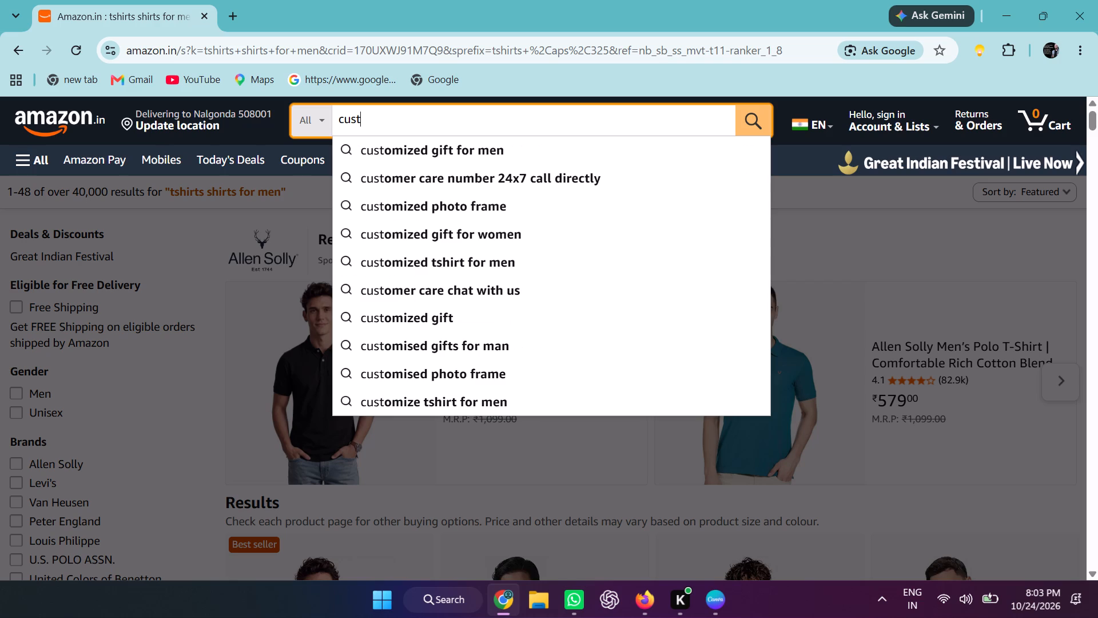
pyautogui.write('om t')
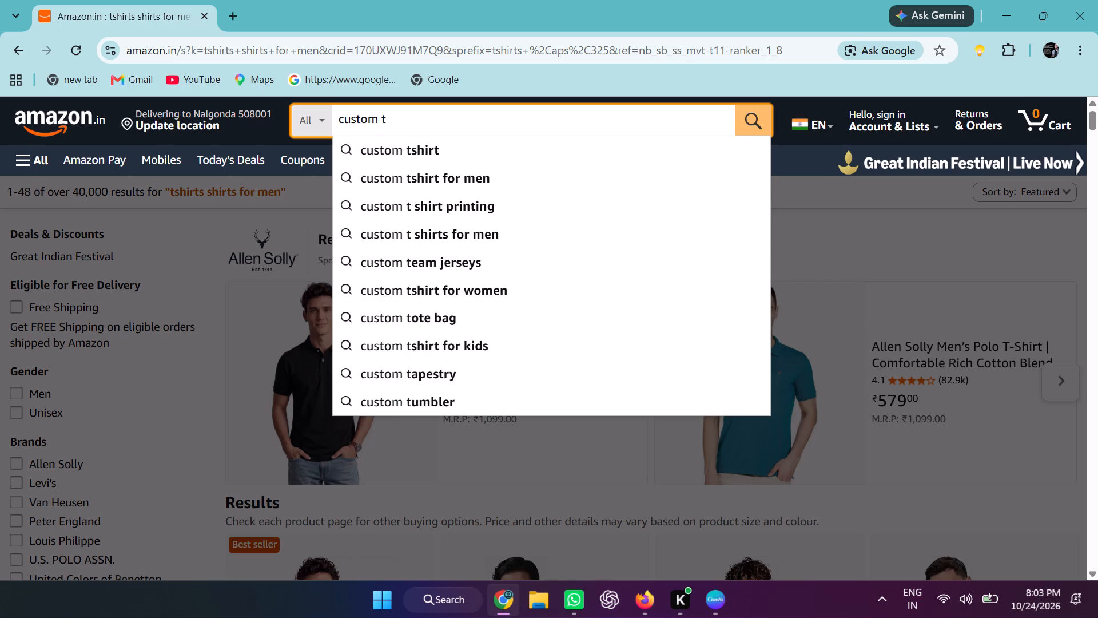
pyautogui.click(392, 216)
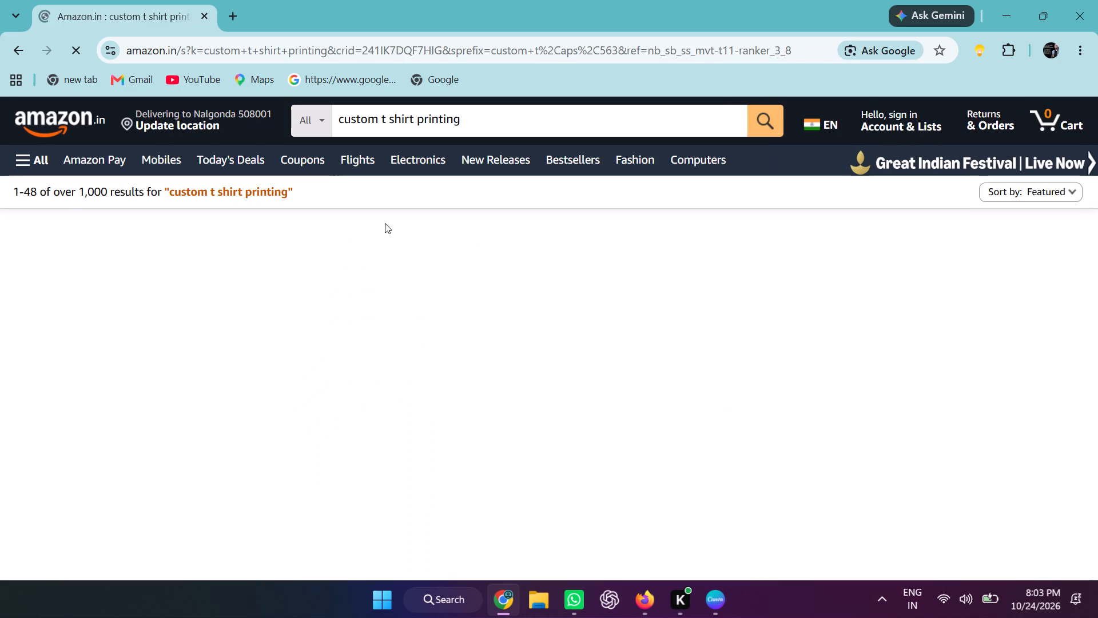
# Look over the custom T-shirt results and open the Anarva custom men's polo T-shirt listing.
pyautogui.scroll(-5, 330, 375)
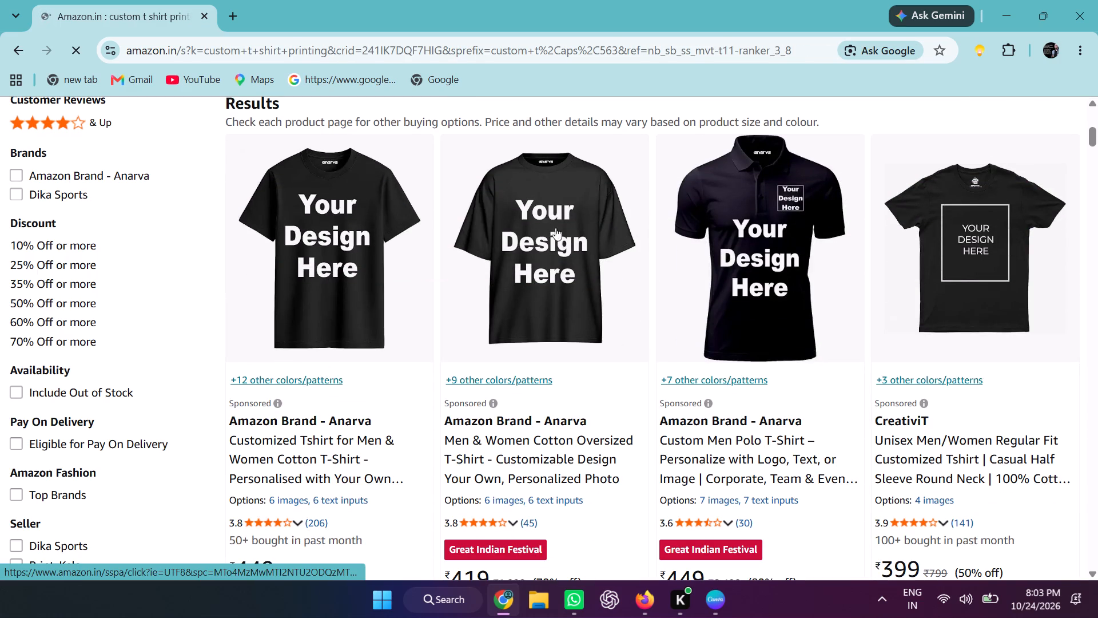
pyautogui.scroll(2, 728, 274)
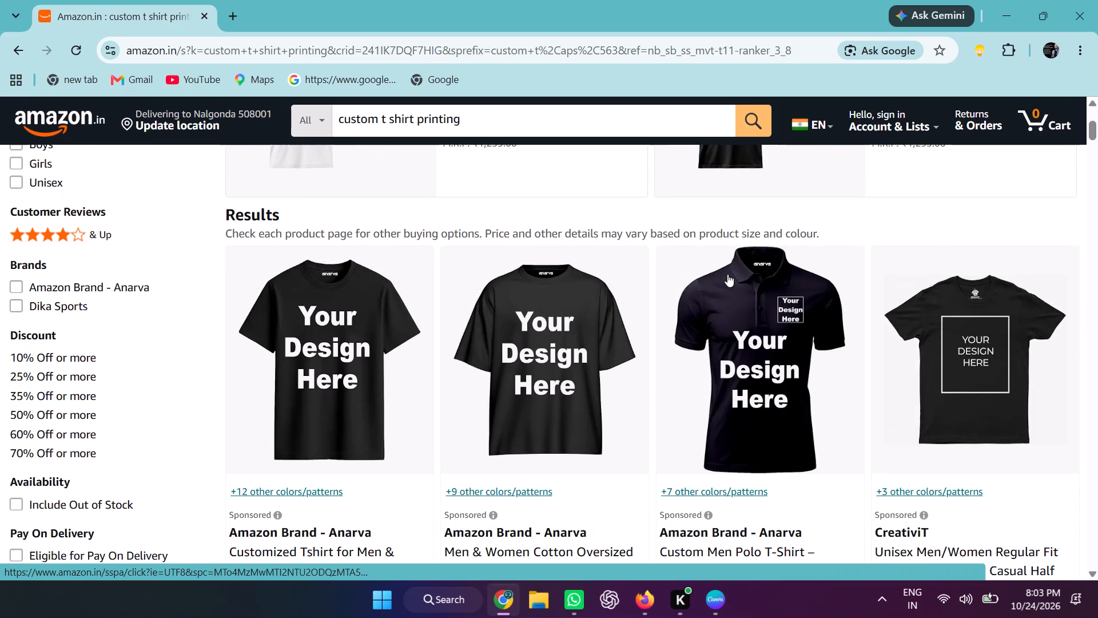
pyautogui.click(737, 363)
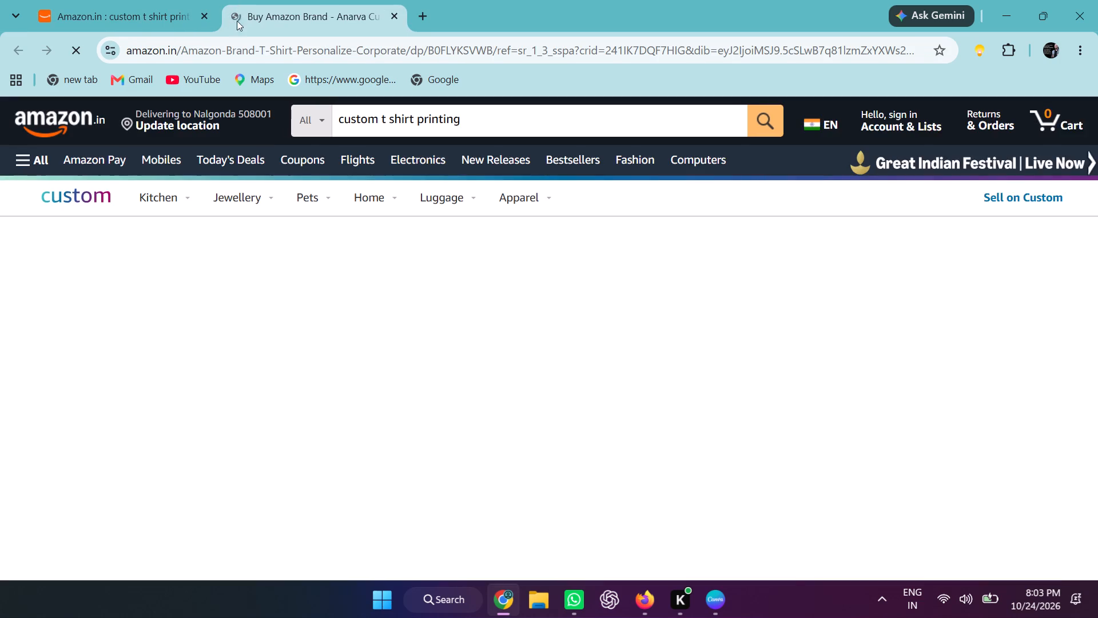
# Look over the navy Anarva custom polo listing and open its customisation options.
pyautogui.scroll(-3, 591, 413)
pyautogui.scroll(-4, 341, 372)
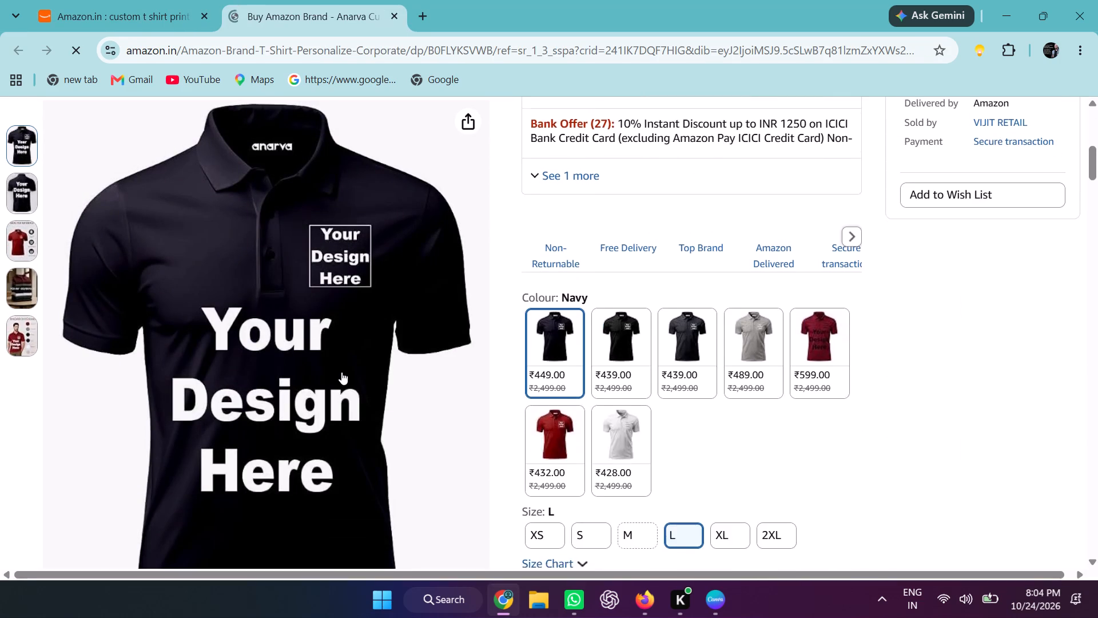
pyautogui.scroll(-1, 341, 371)
pyautogui.scroll(5, 886, 395)
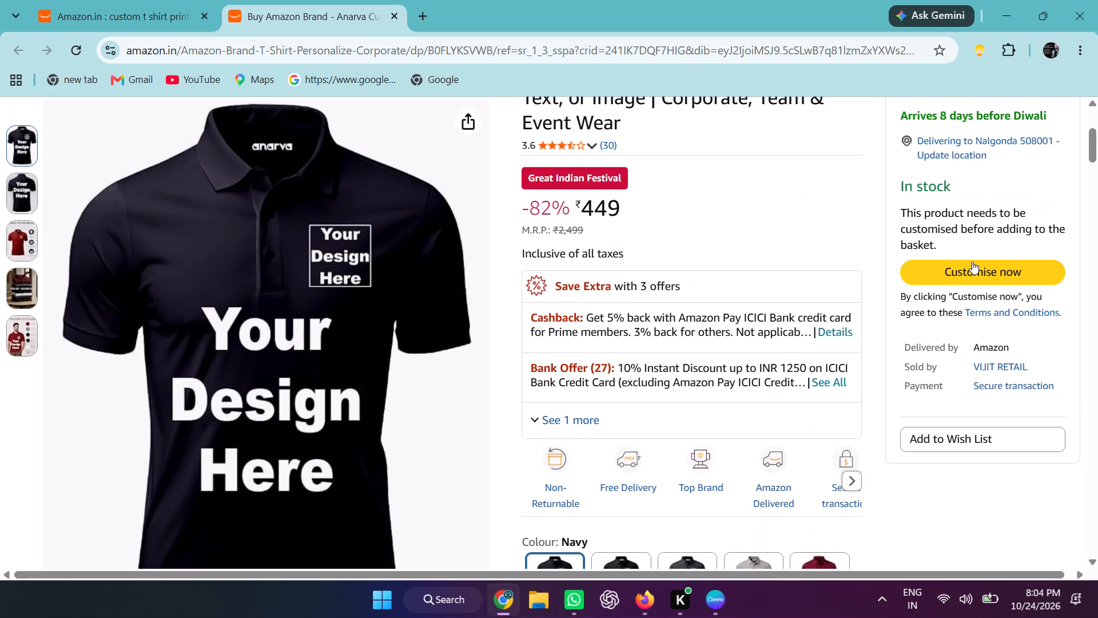
pyautogui.click(963, 274)
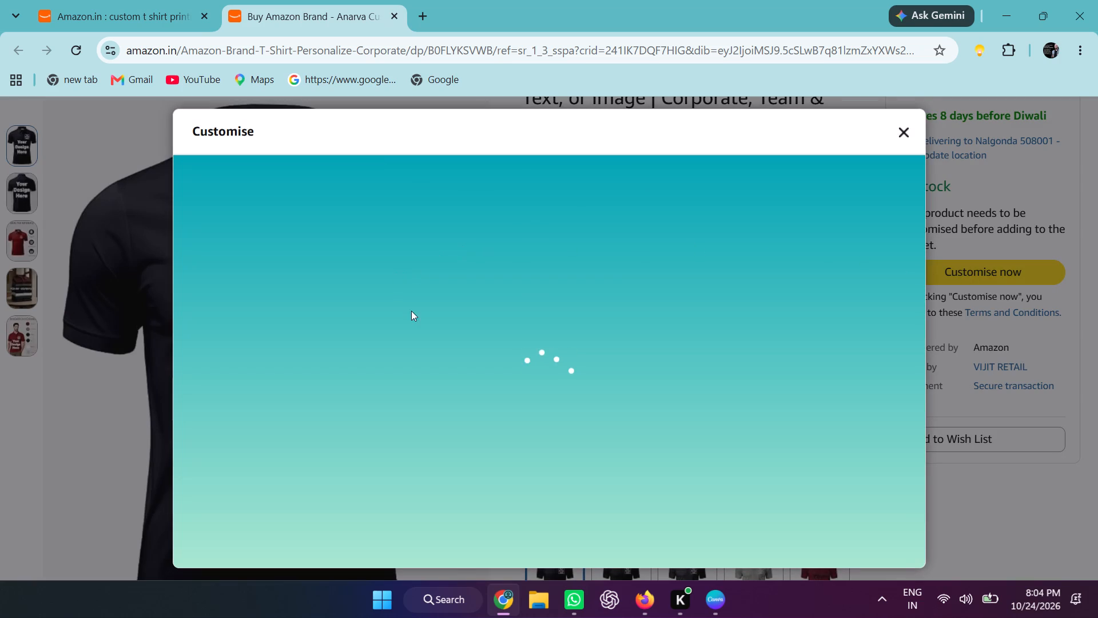
# Select the Front & Back surface for the design and try to add the polo to the basket.
pyautogui.scroll(-1, 734, 335)
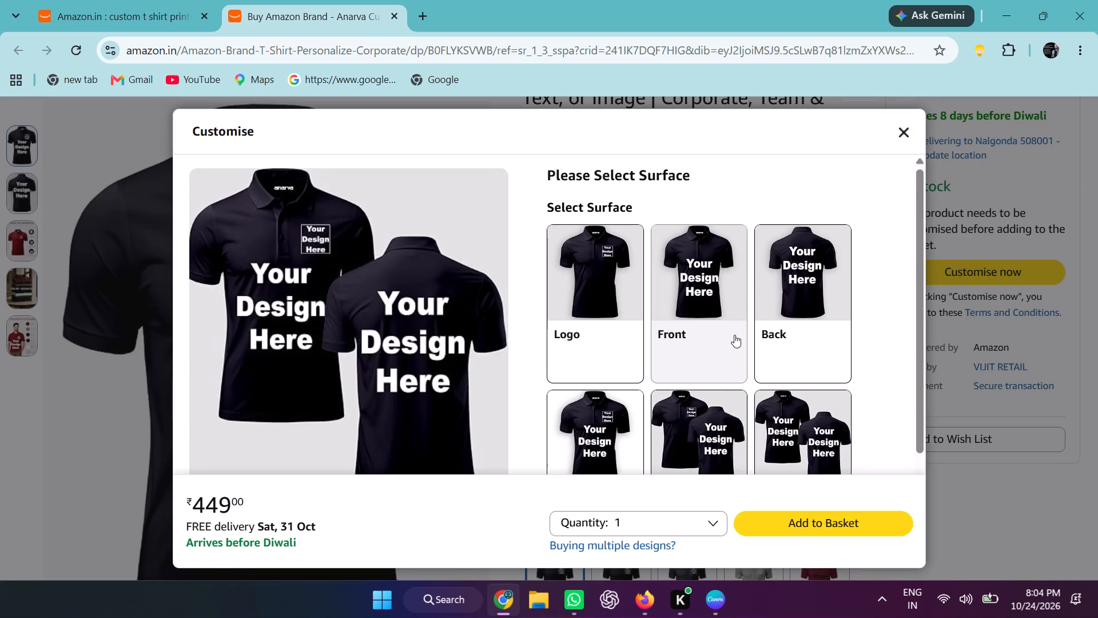
pyautogui.scroll(-2, 734, 335)
pyautogui.click(809, 327)
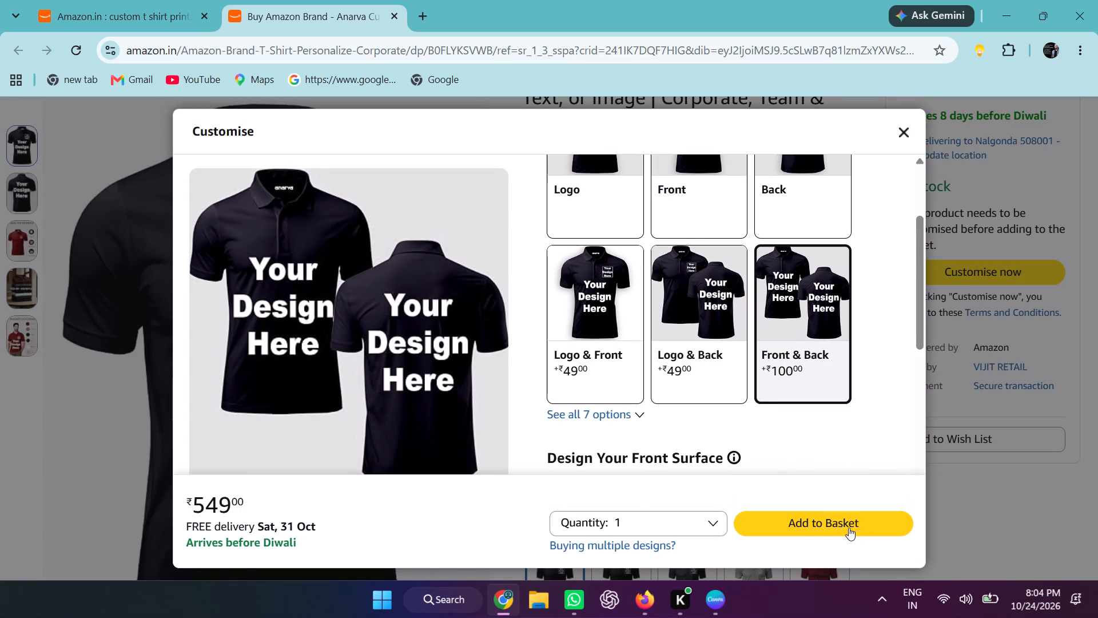
pyautogui.click(816, 522)
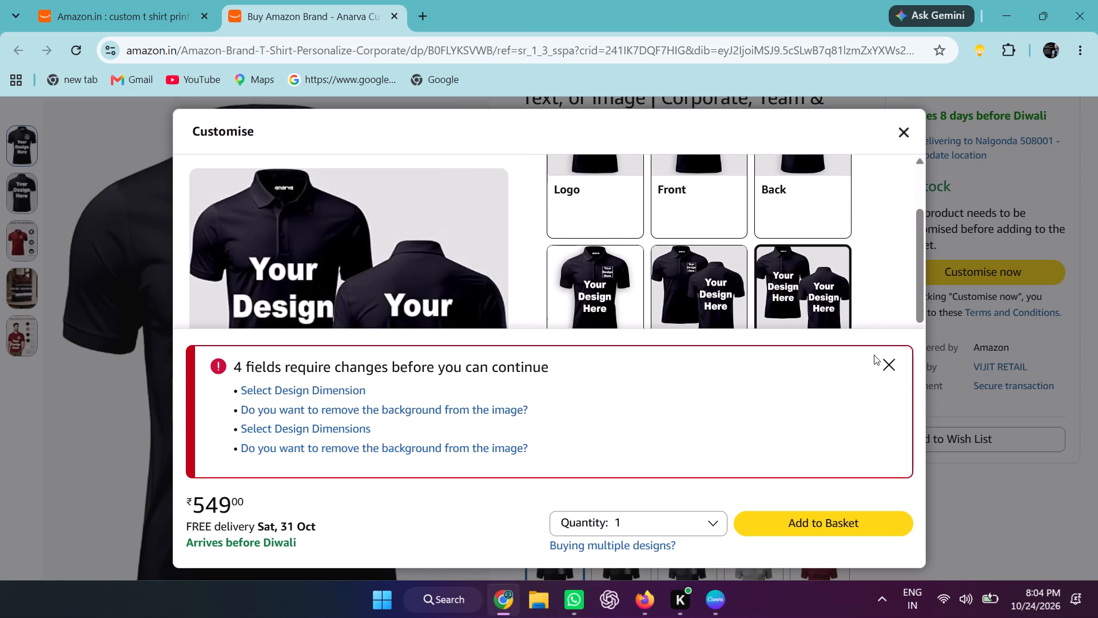
pyautogui.click(890, 359)
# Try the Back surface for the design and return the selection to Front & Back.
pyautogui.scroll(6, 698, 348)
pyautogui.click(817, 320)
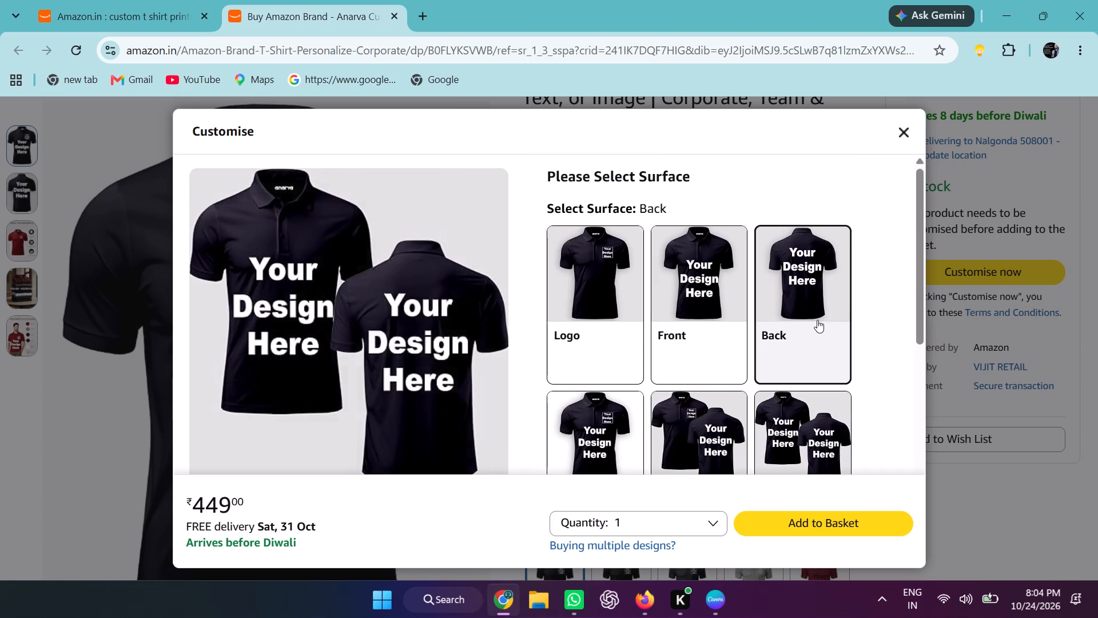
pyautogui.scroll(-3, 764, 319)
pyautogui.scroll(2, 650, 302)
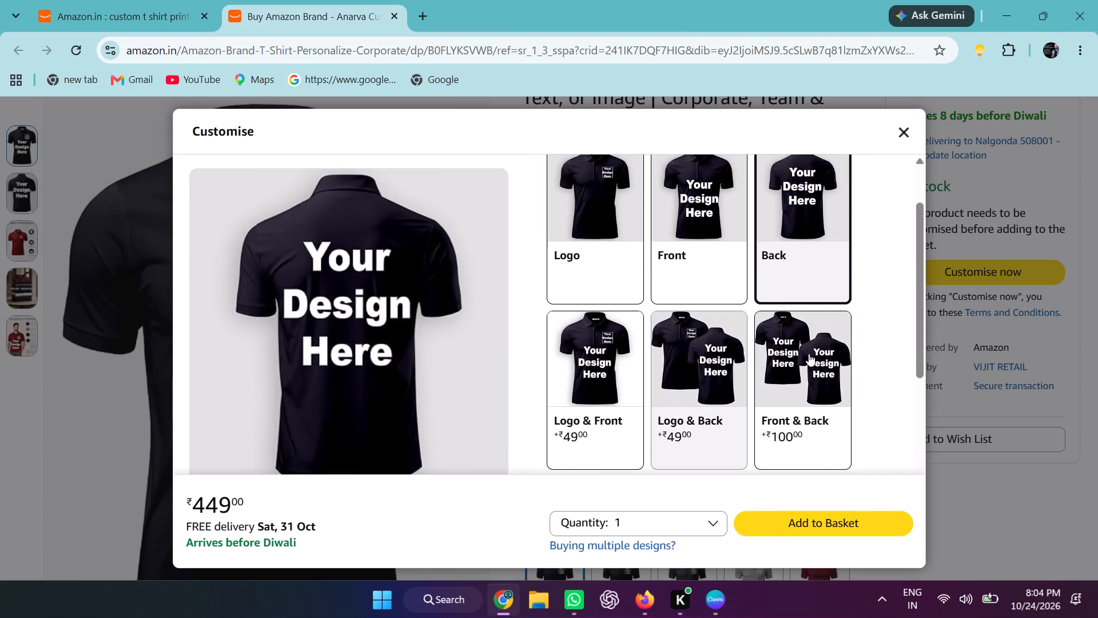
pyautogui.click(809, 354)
# Set the front surface's design dimension to 12x16 Inch.
pyautogui.scroll(-6, 720, 332)
pyautogui.scroll(3, 718, 330)
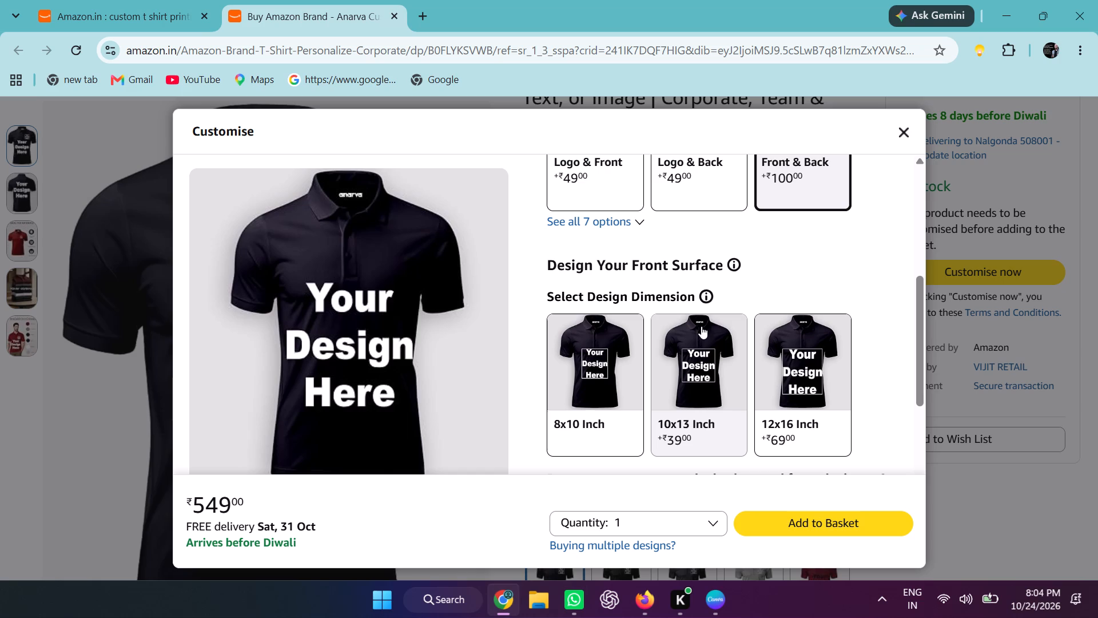
pyautogui.click(795, 413)
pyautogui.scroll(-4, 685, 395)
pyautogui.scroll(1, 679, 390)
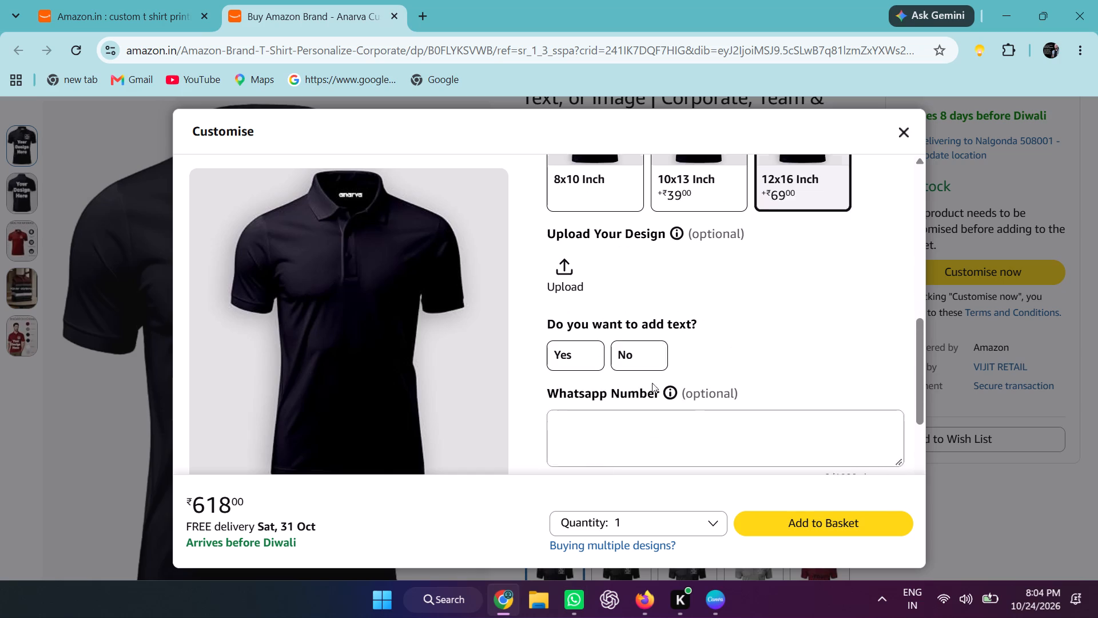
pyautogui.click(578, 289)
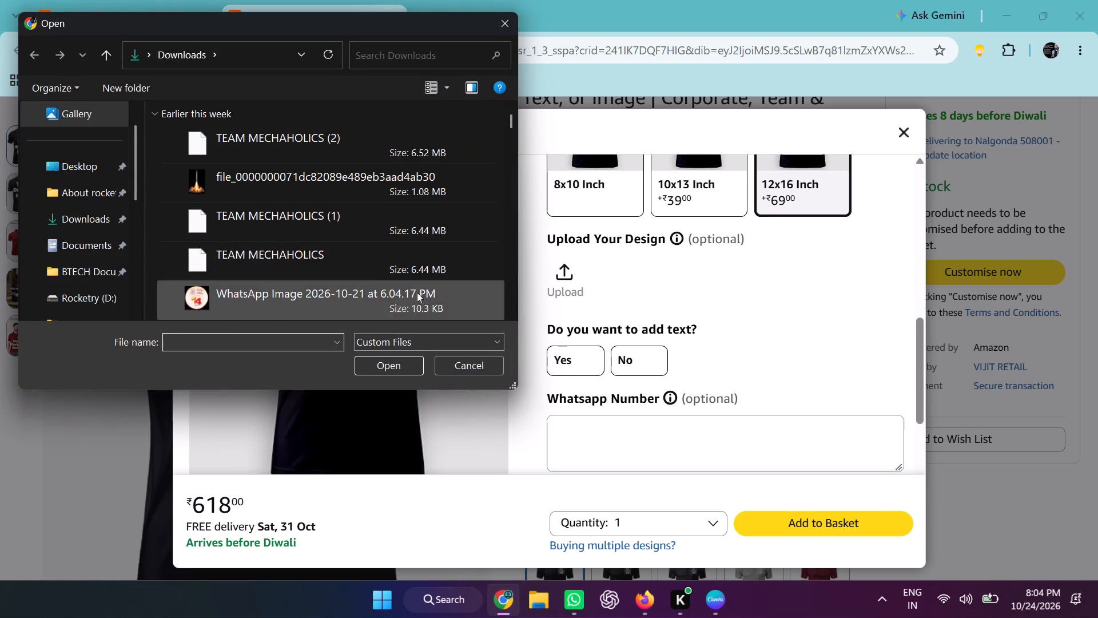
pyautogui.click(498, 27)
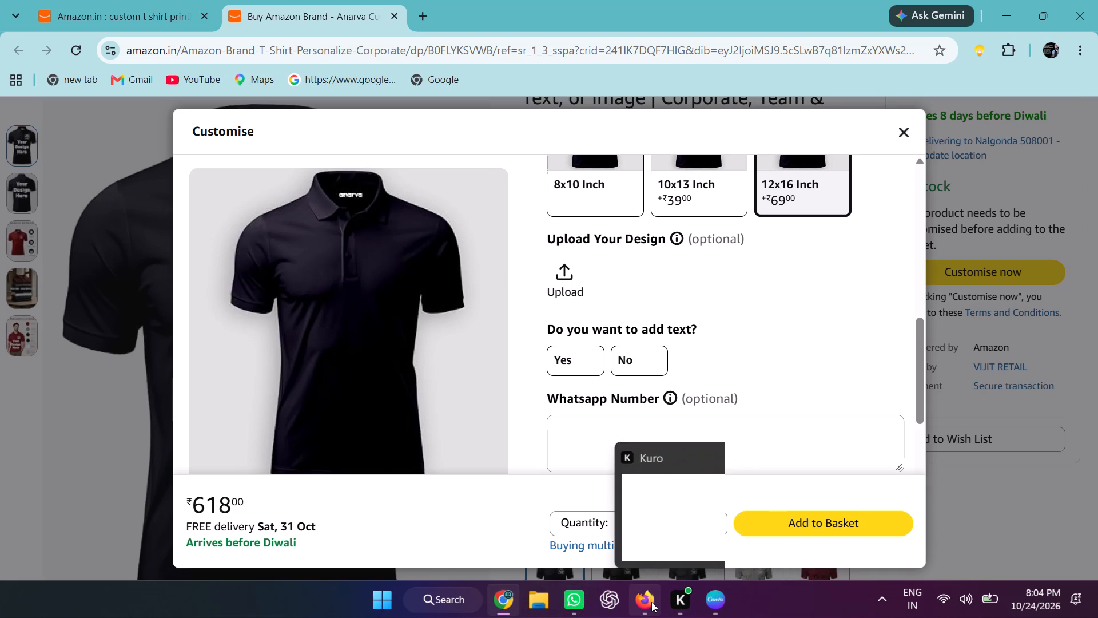
# Switch to Canva with the Copy of TEAM MECHAHOLICS design.
pyautogui.click(720, 603)
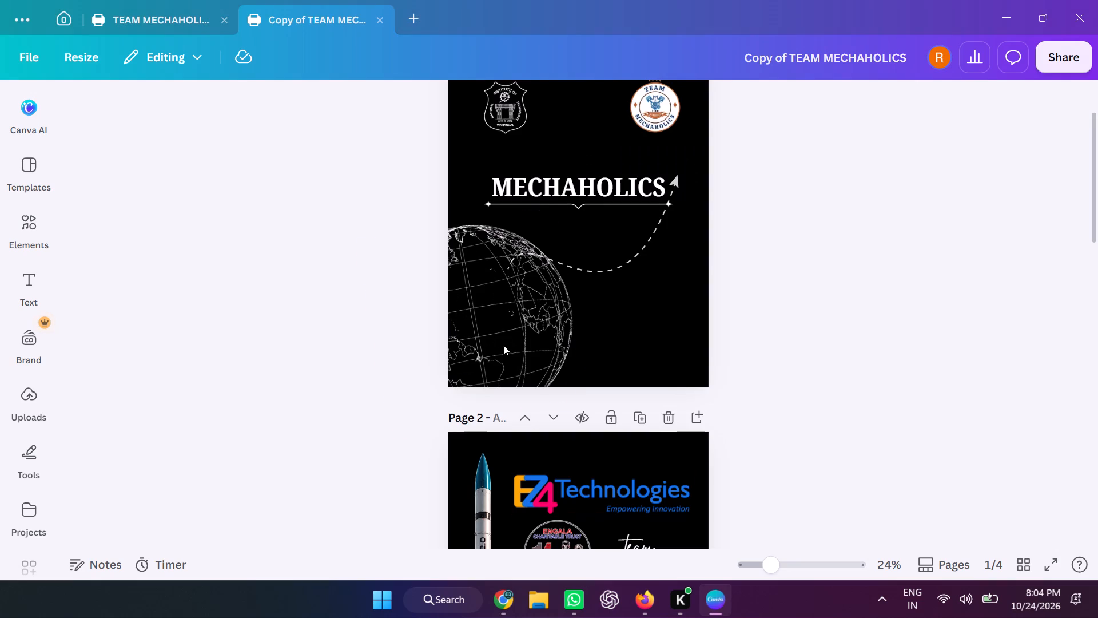
# Download only the round TEAM MECHAHOLICS logo on page 1 as a PNG with a transparent background.
pyautogui.scroll(5, 502, 339)
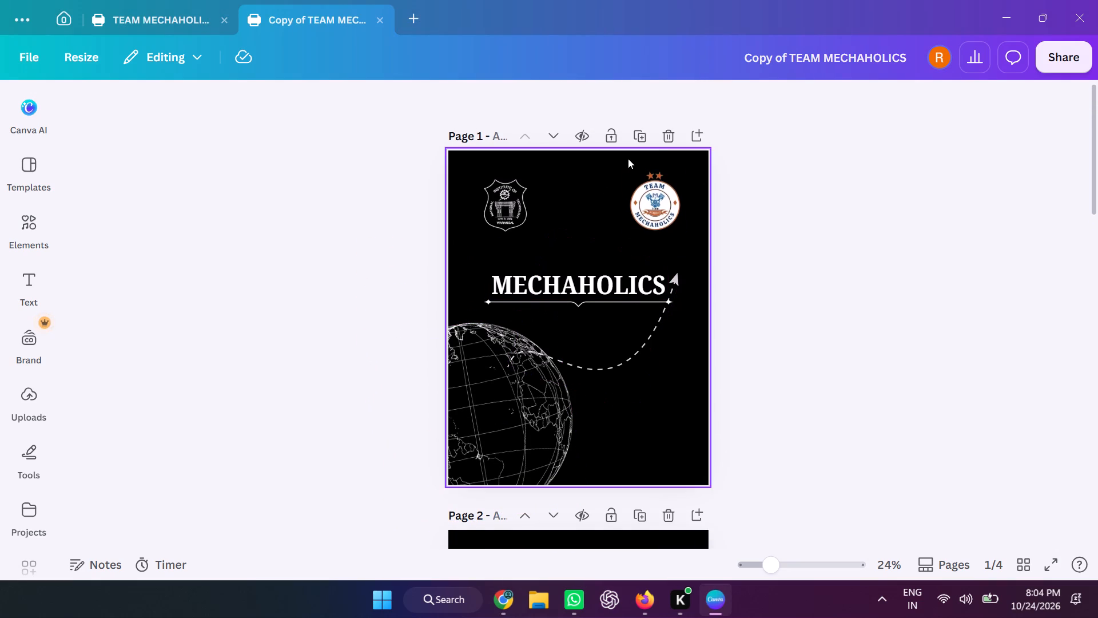
pyautogui.rightClick(639, 219)
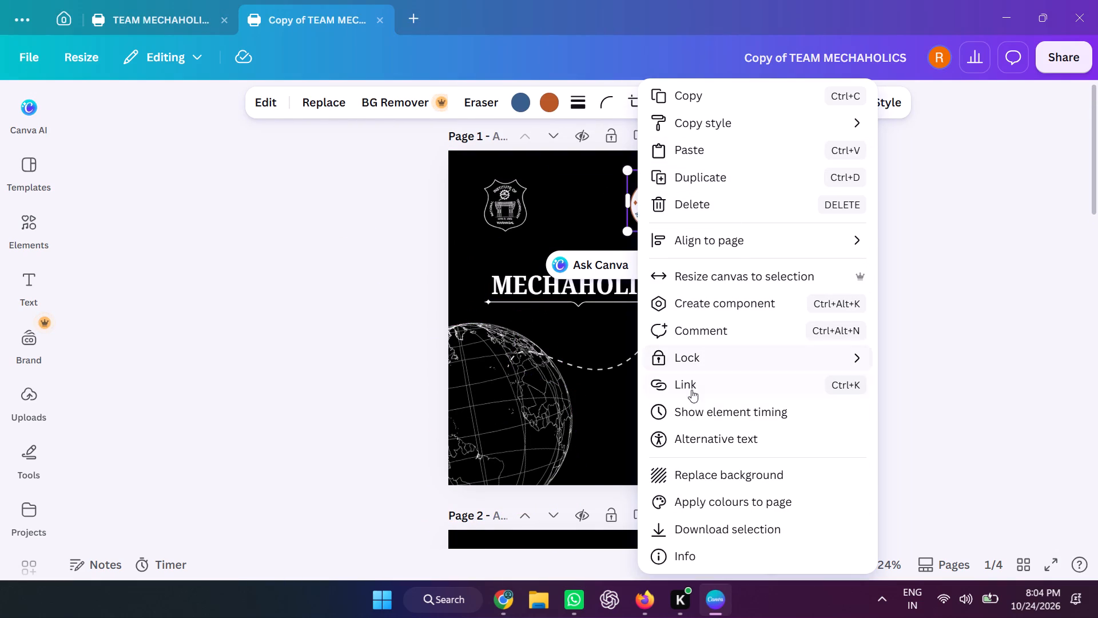
pyautogui.click(1053, 298)
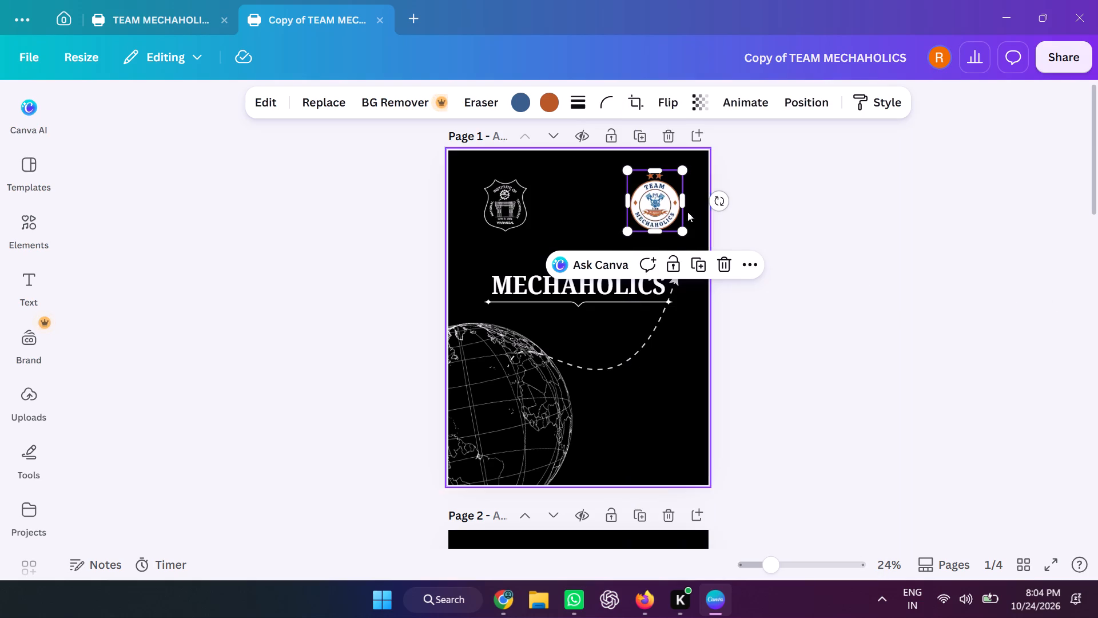
pyautogui.click(752, 267)
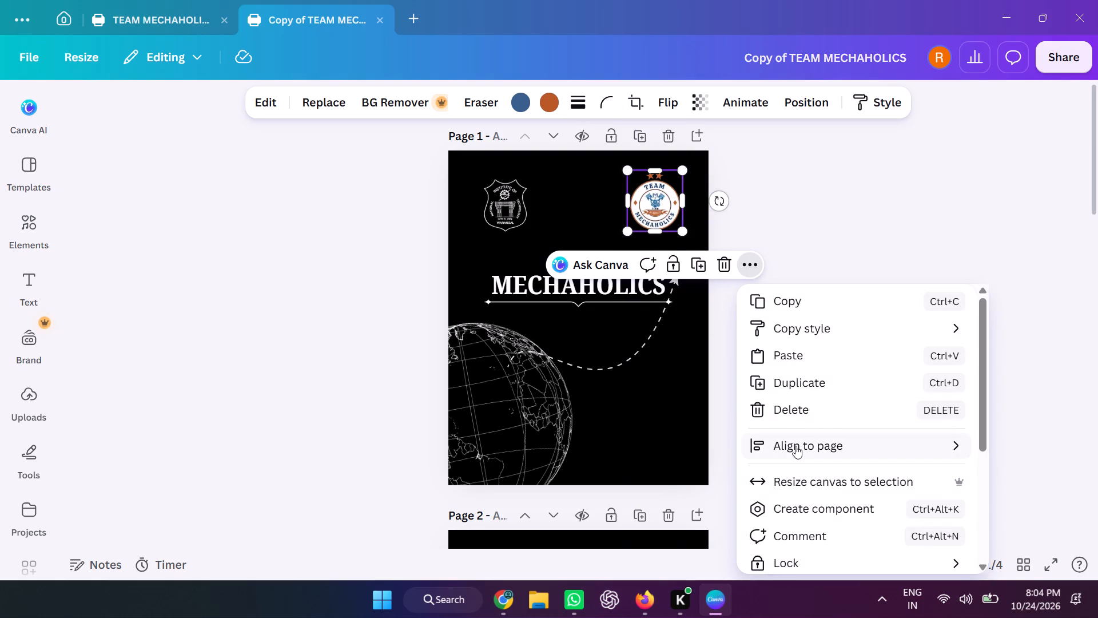
pyautogui.scroll(-3, 777, 330)
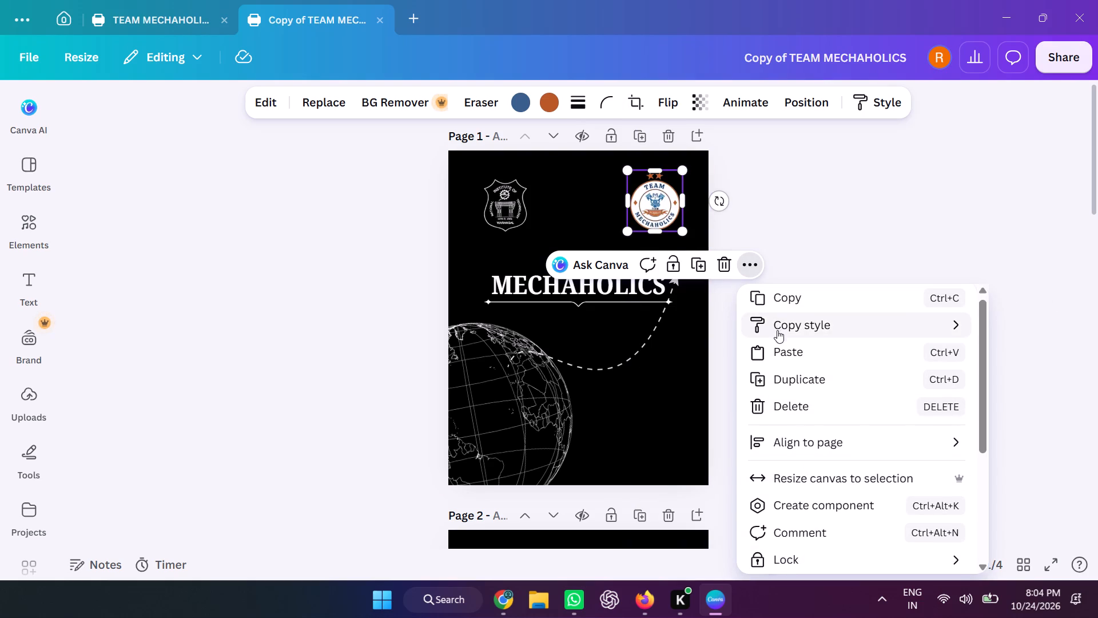
pyautogui.scroll(-2, 777, 330)
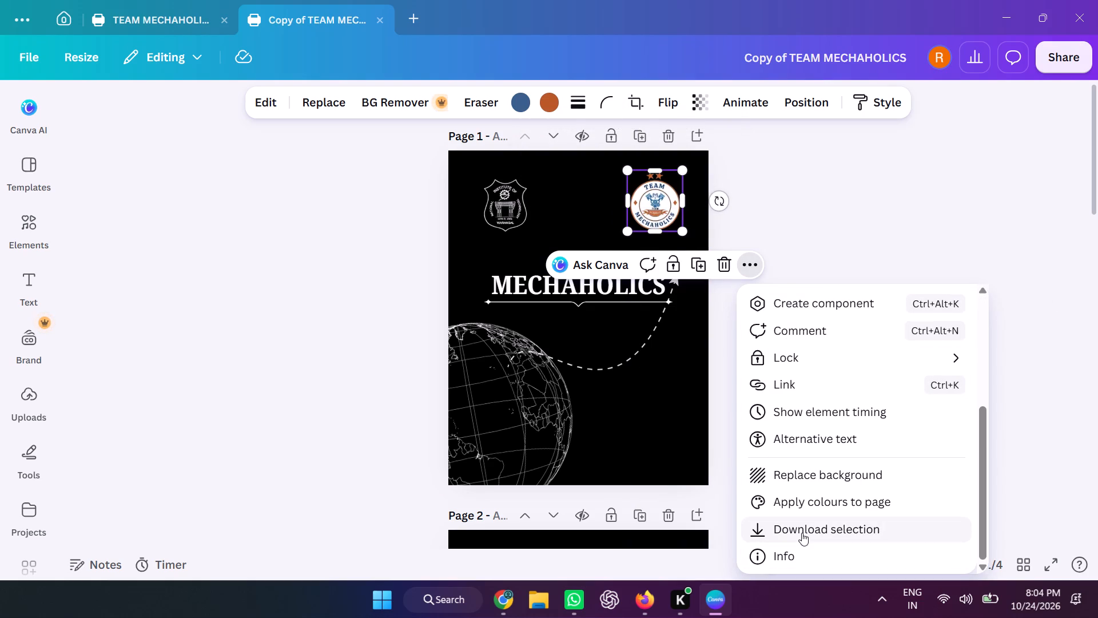
pyautogui.click(802, 533)
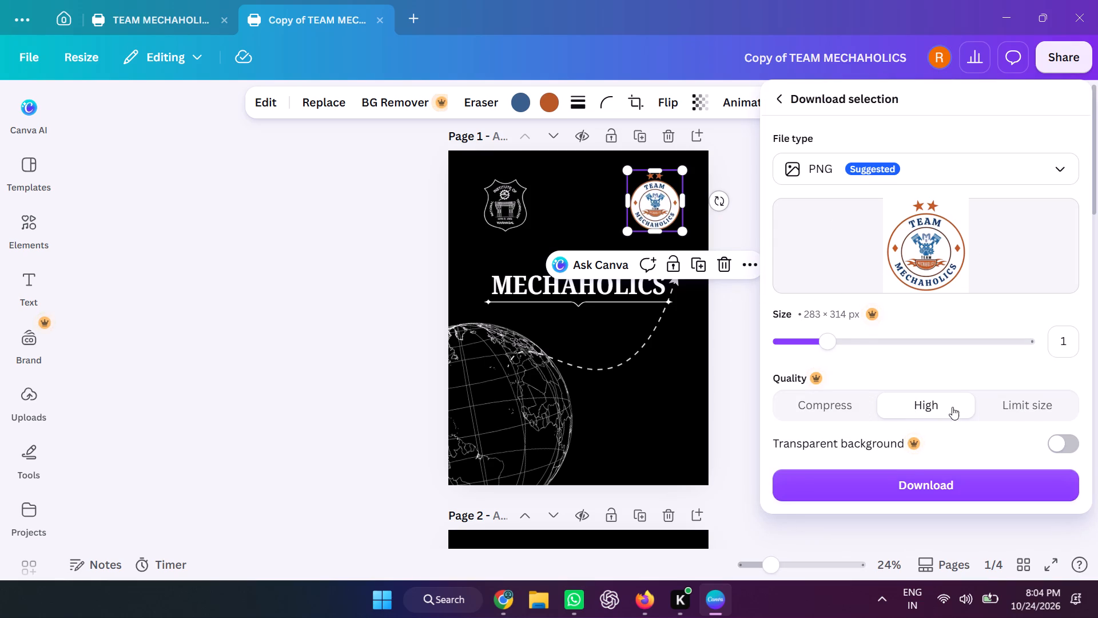
pyautogui.scroll(-4, 905, 385)
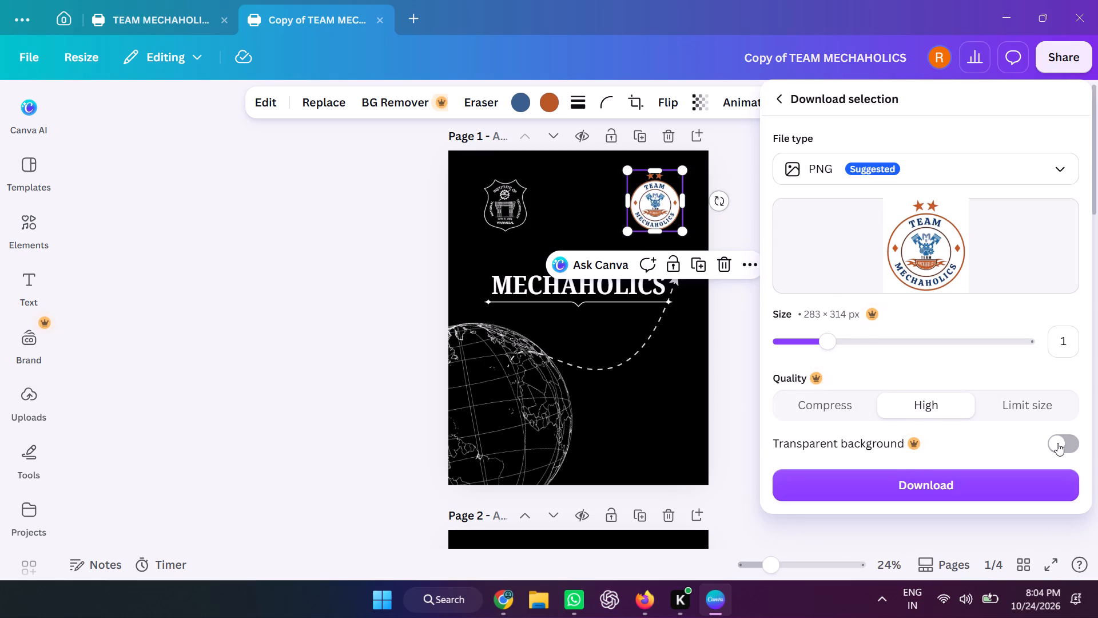
pyautogui.click(1057, 441)
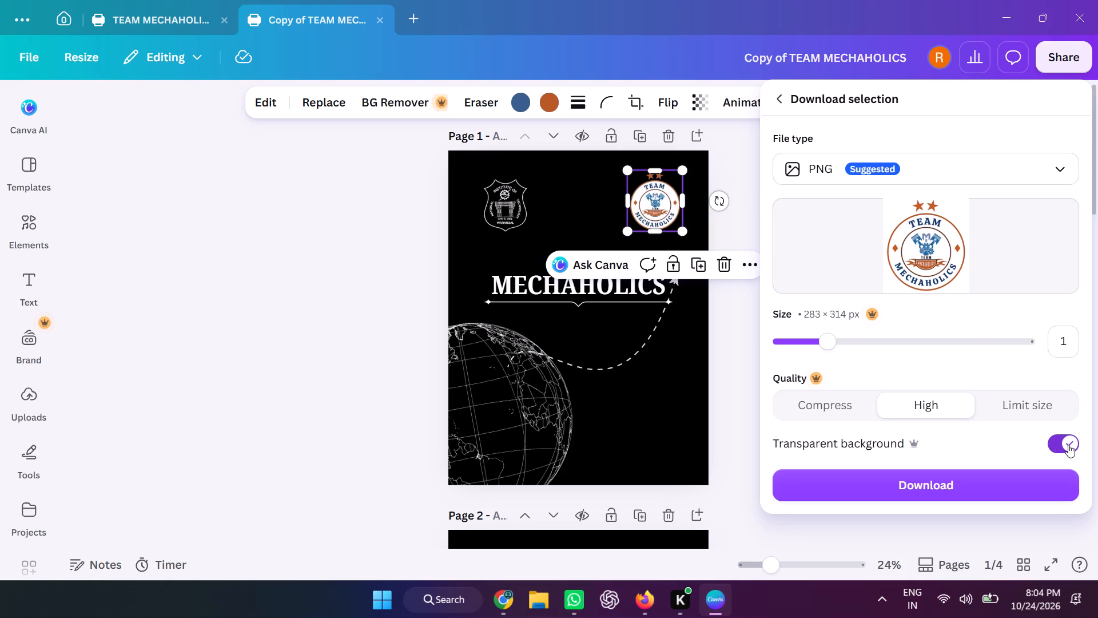
pyautogui.click(1068, 445)
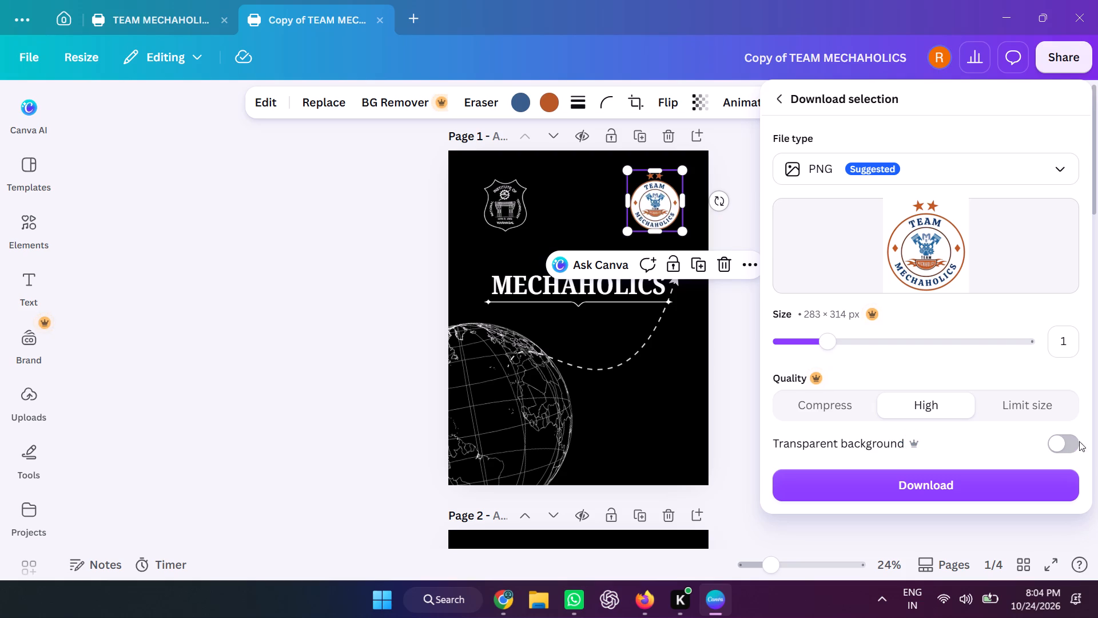
pyautogui.click(1065, 441)
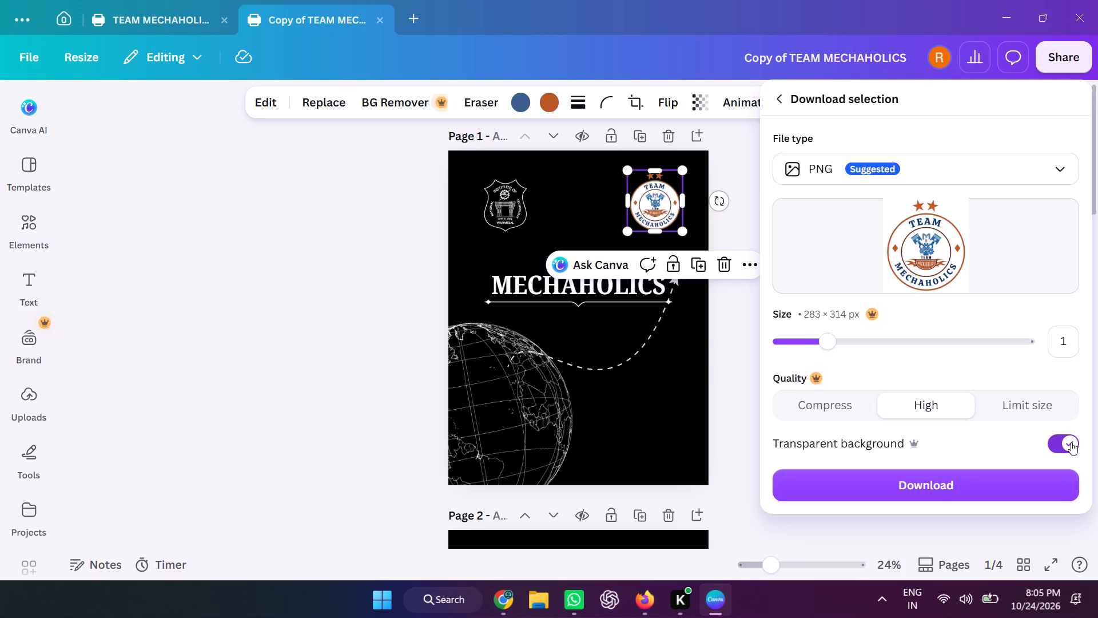
pyautogui.click(1071, 443)
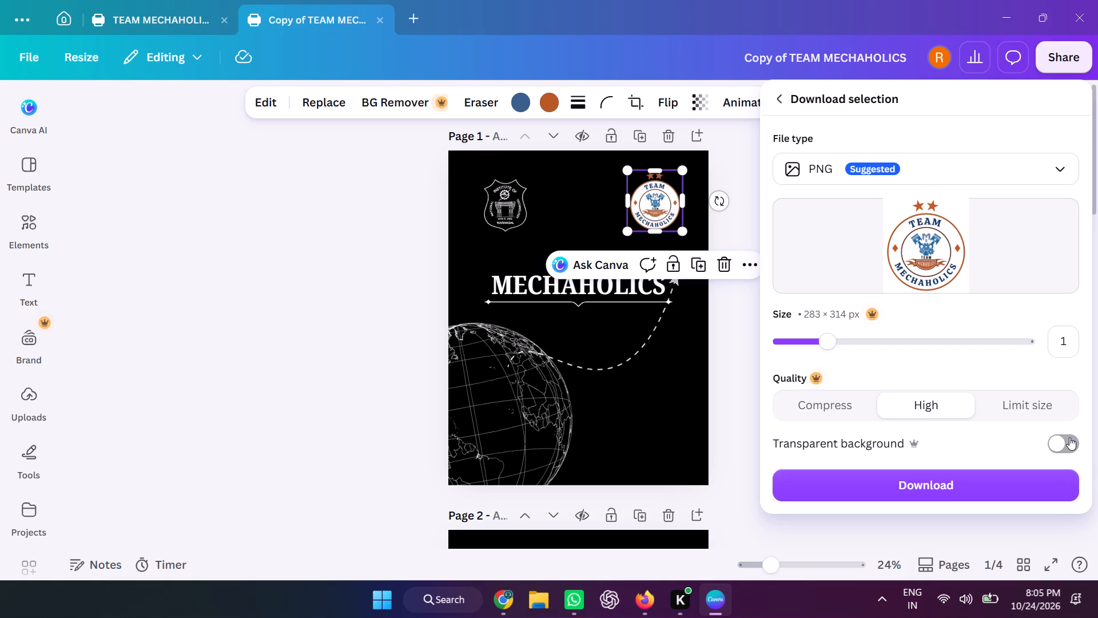
pyautogui.click(1065, 441)
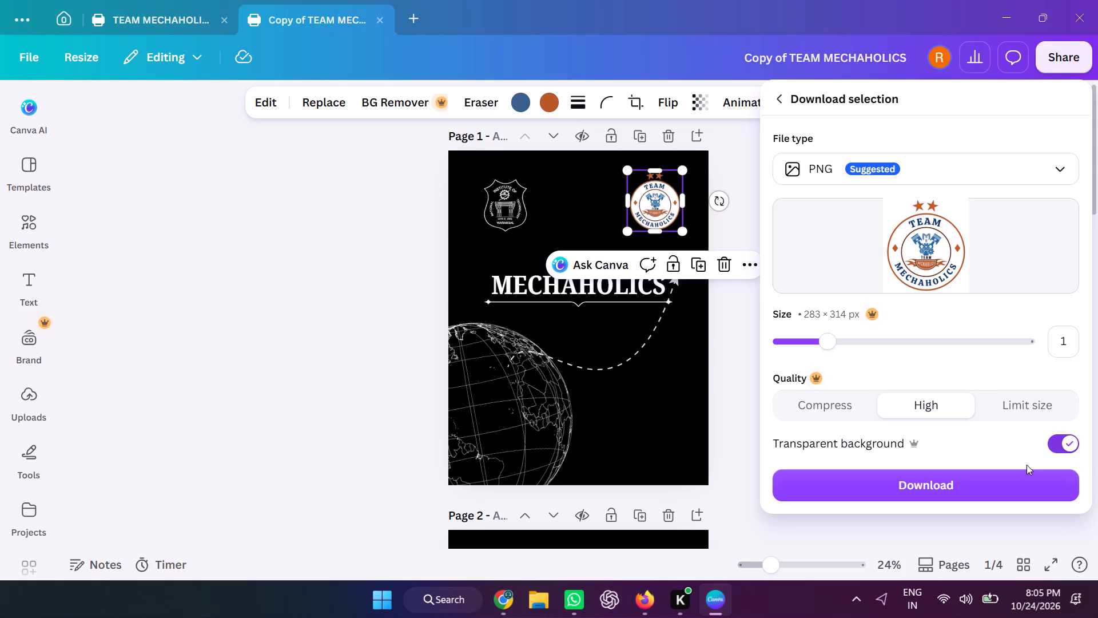
pyautogui.click(1008, 476)
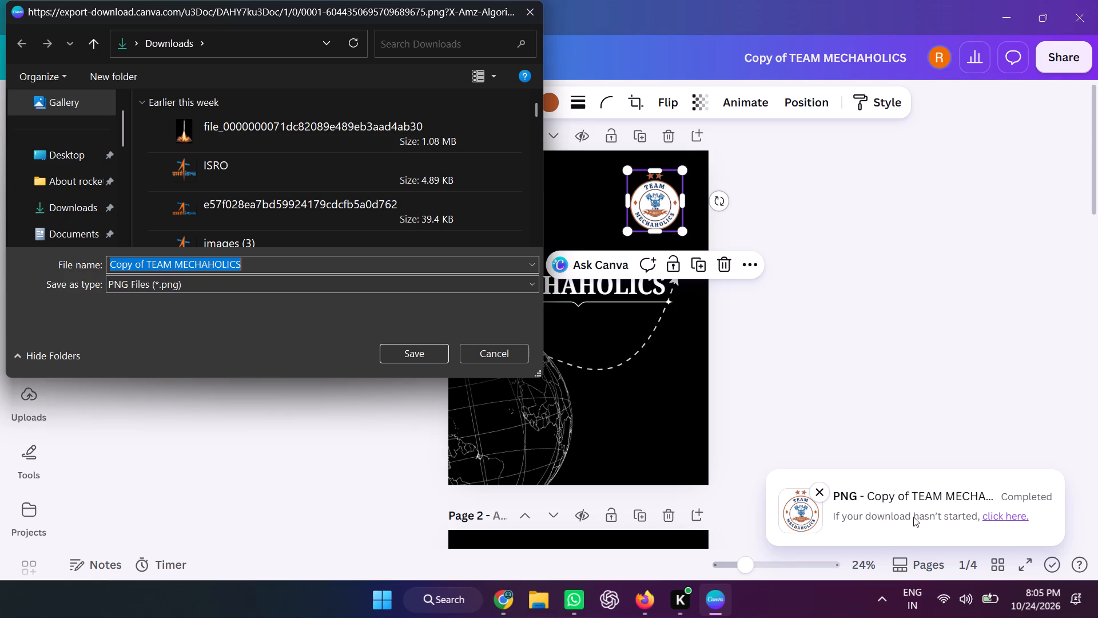
# Save the logo PNG in the Downloads folder under the file name Copy of TEAM MECHAHOLICS.
pyautogui.click(893, 516)
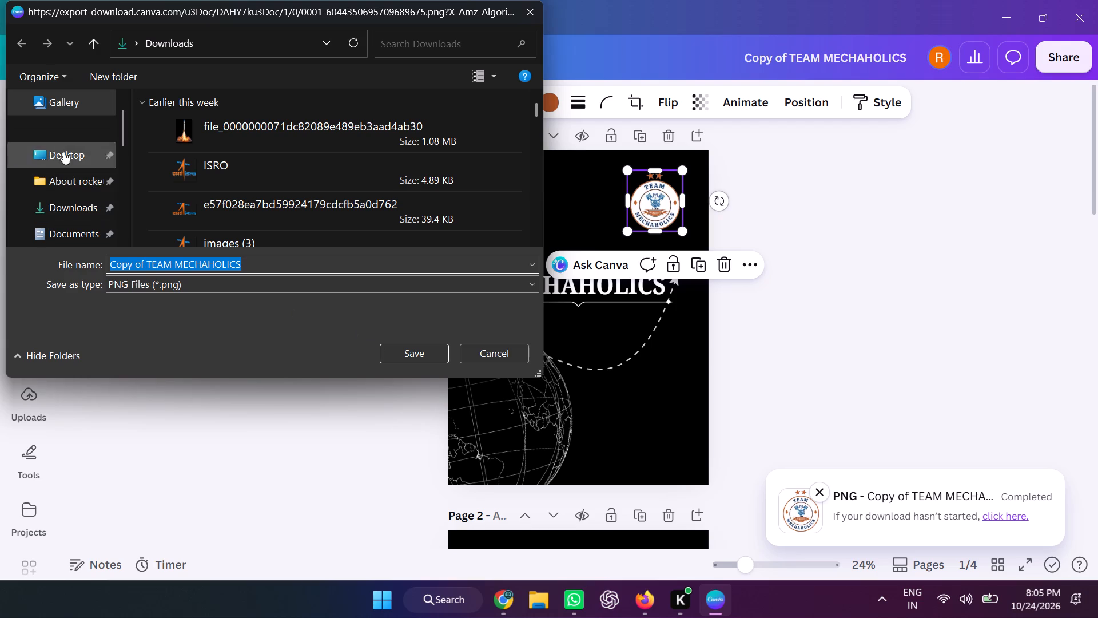
pyautogui.scroll(2, 67, 117)
pyautogui.click(67, 117)
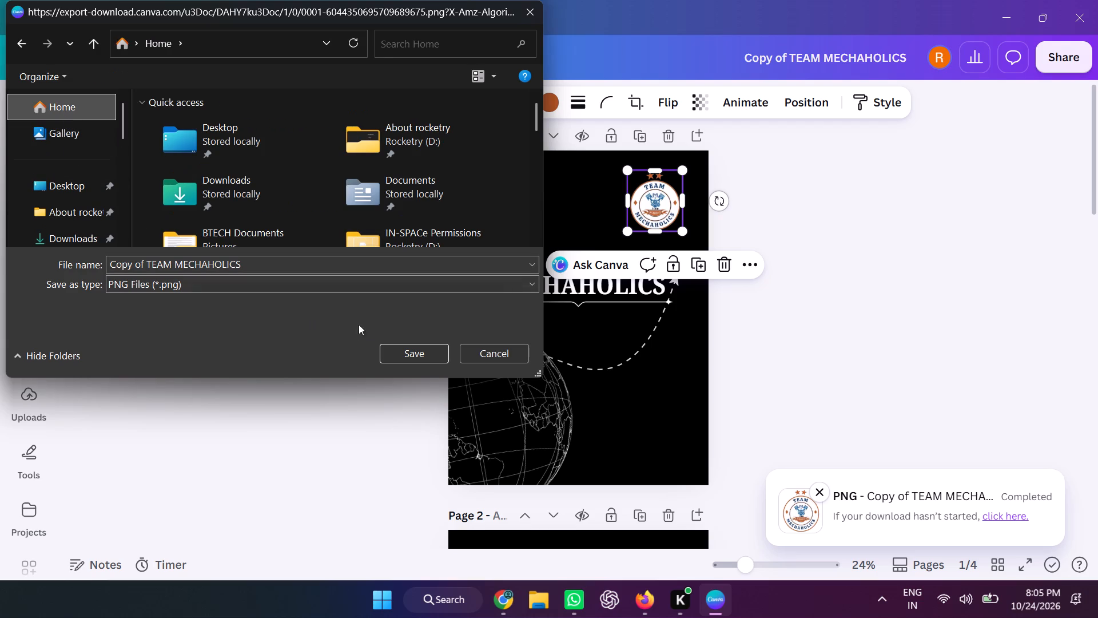
pyautogui.click(68, 130)
pyautogui.scroll(-3, 112, 166)
pyautogui.scroll(2, 50, 165)
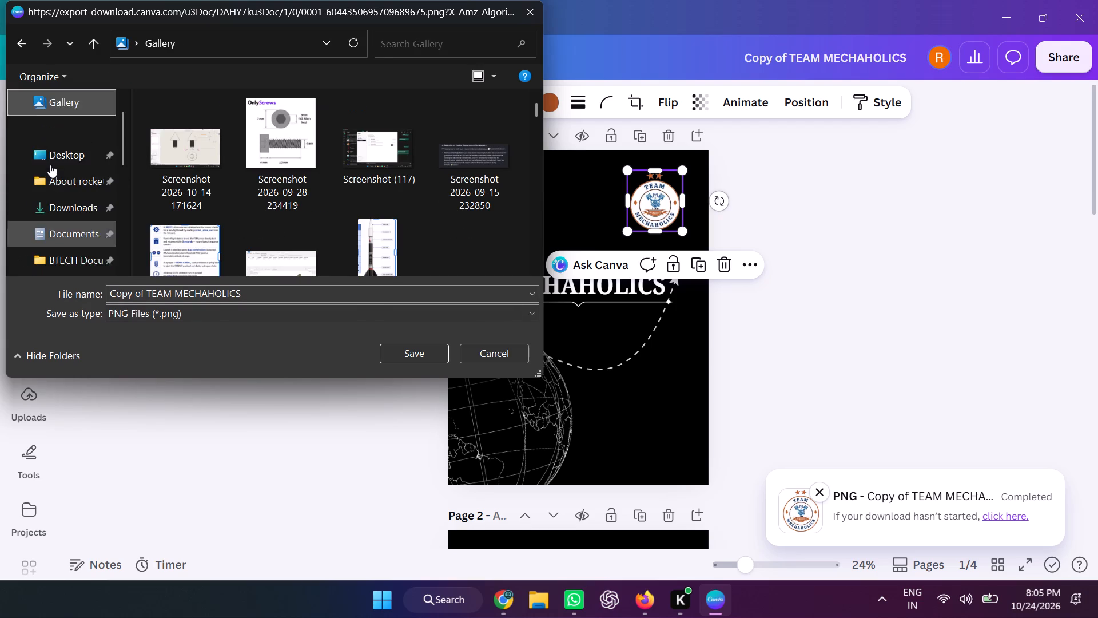
pyautogui.scroll(4, 50, 165)
pyautogui.click(59, 114)
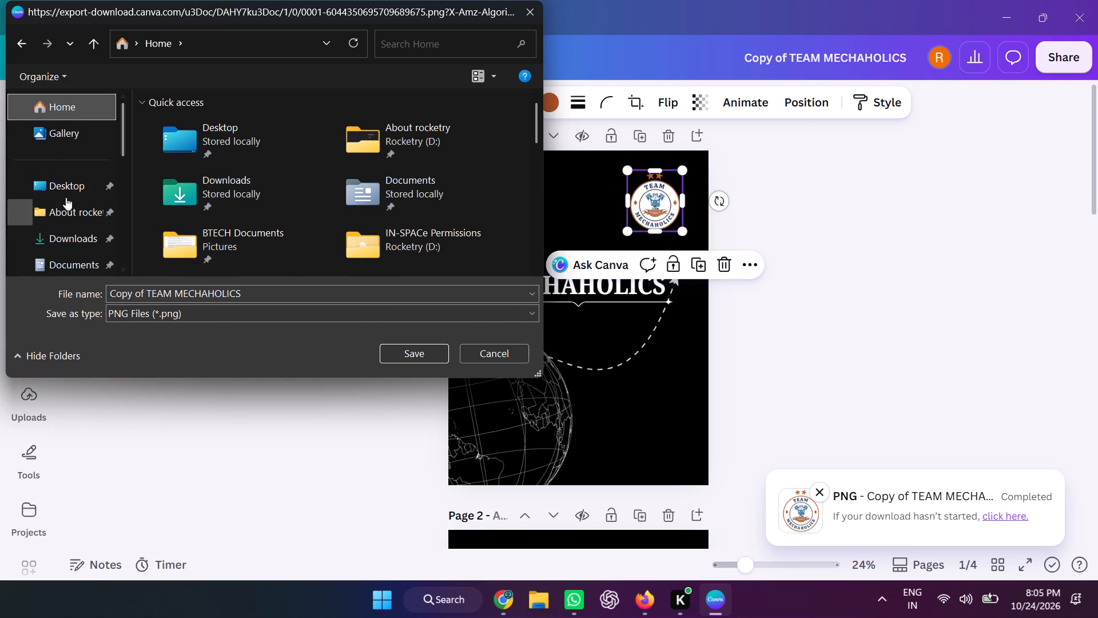
pyautogui.click(63, 192)
pyautogui.click(27, 130)
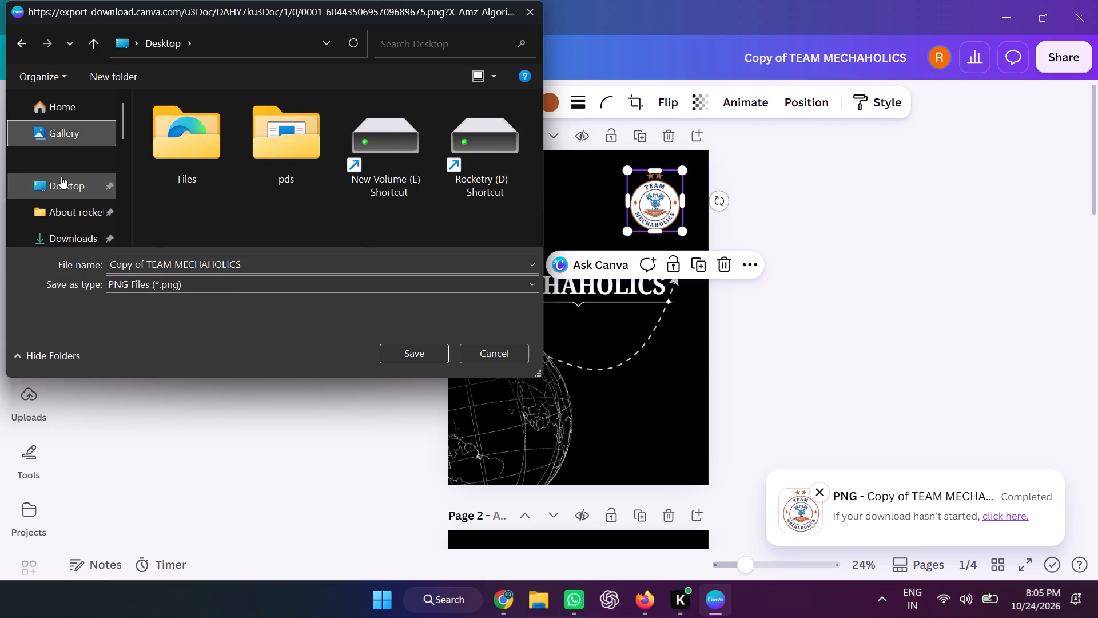
pyautogui.click(58, 142)
pyautogui.click(62, 192)
pyautogui.click(57, 232)
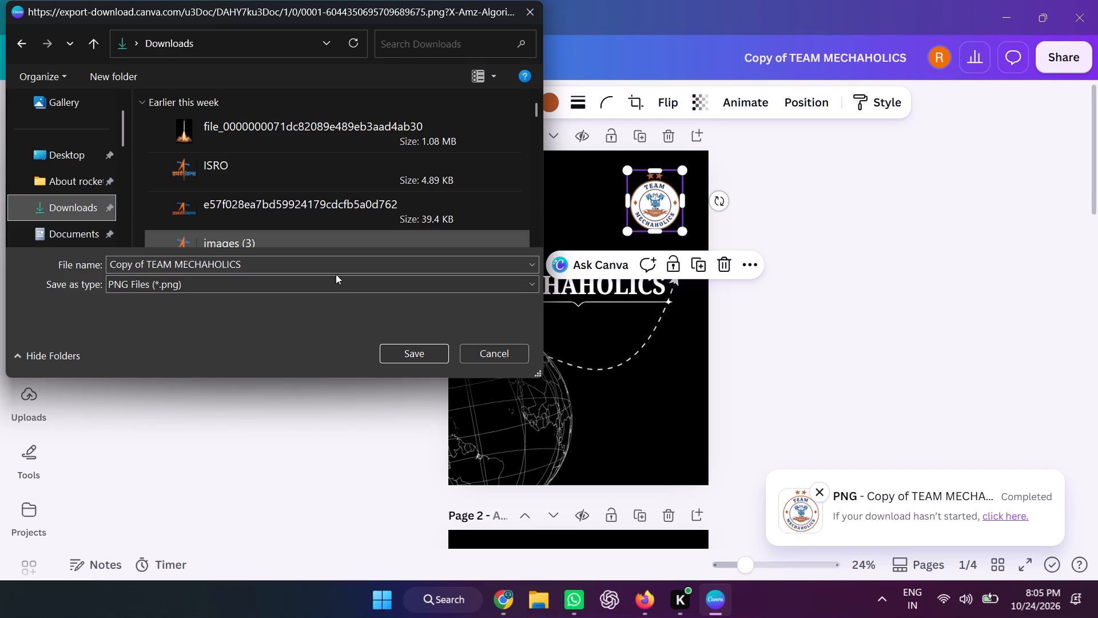
pyautogui.click(397, 348)
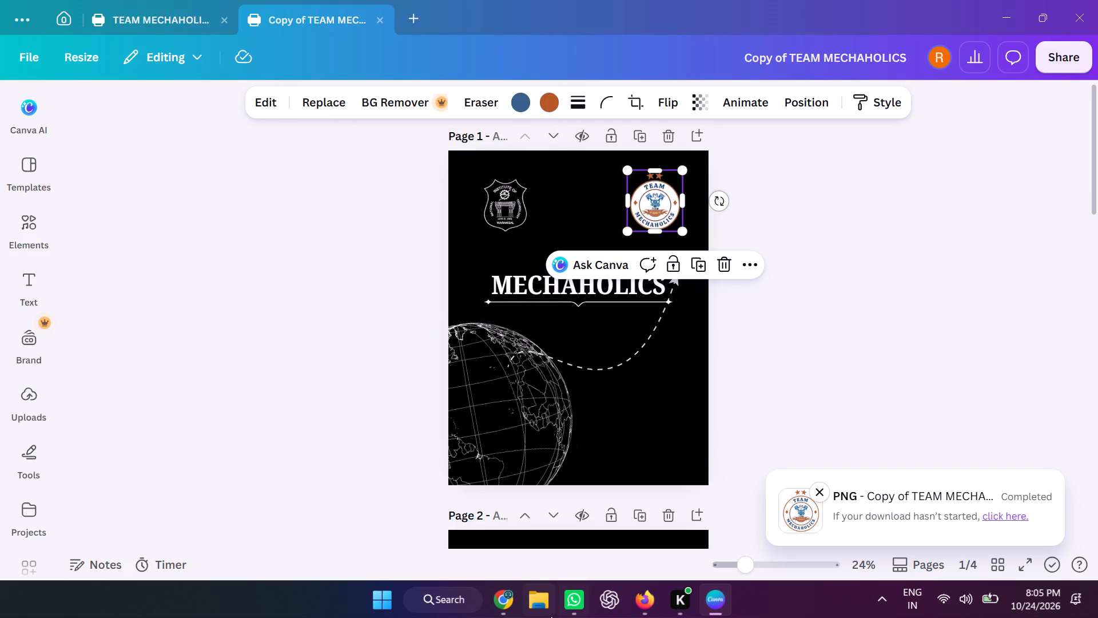
# Switch to File Explorer, open the recent Copy of TEAM MECHAHOLICS image to check it, and close the viewer.
pyautogui.click(532, 602)
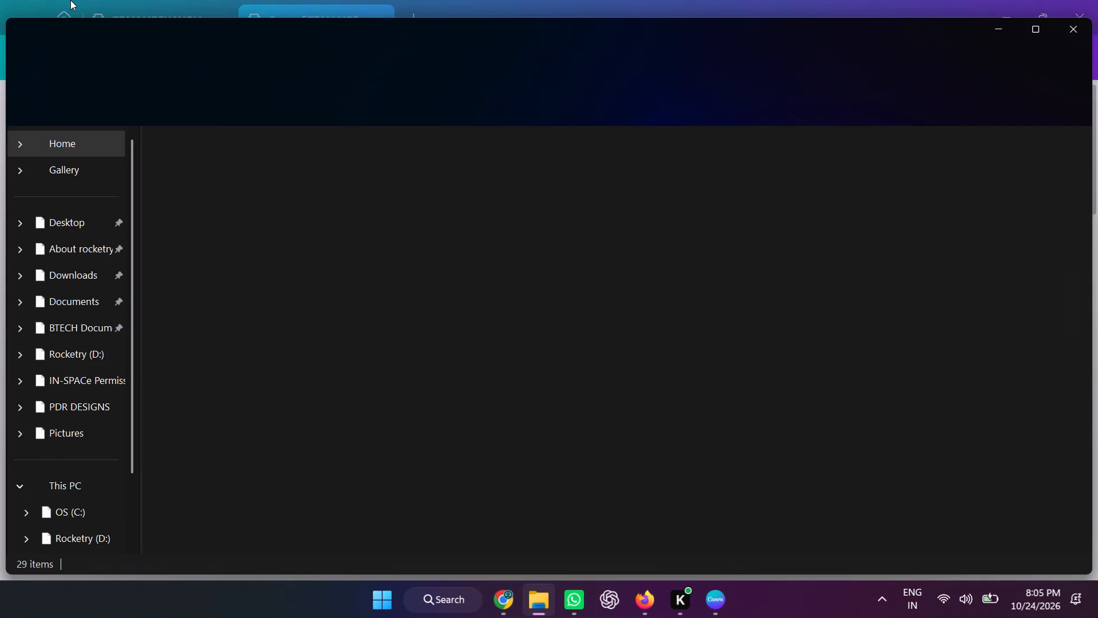
pyautogui.click(539, 605)
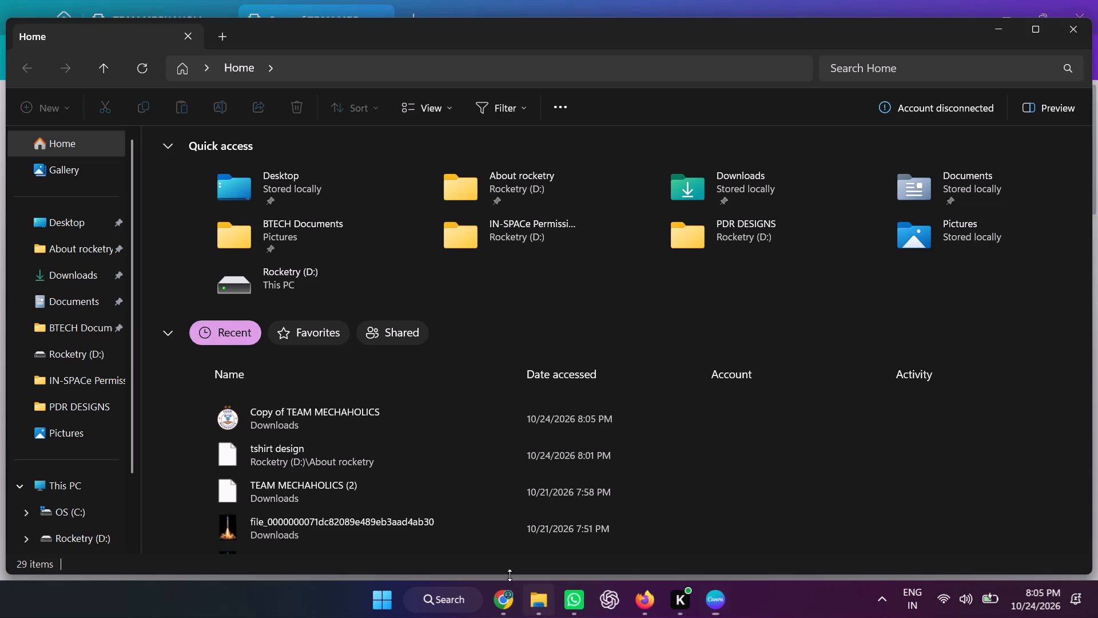
pyautogui.doubleClick(276, 419)
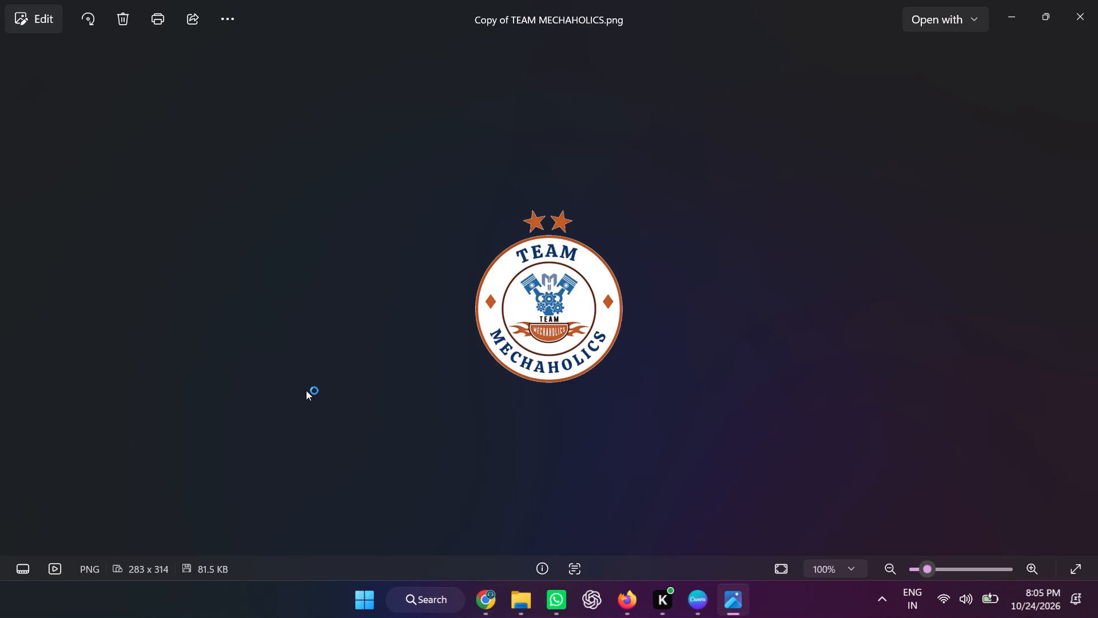
pyautogui.click(1097, 20)
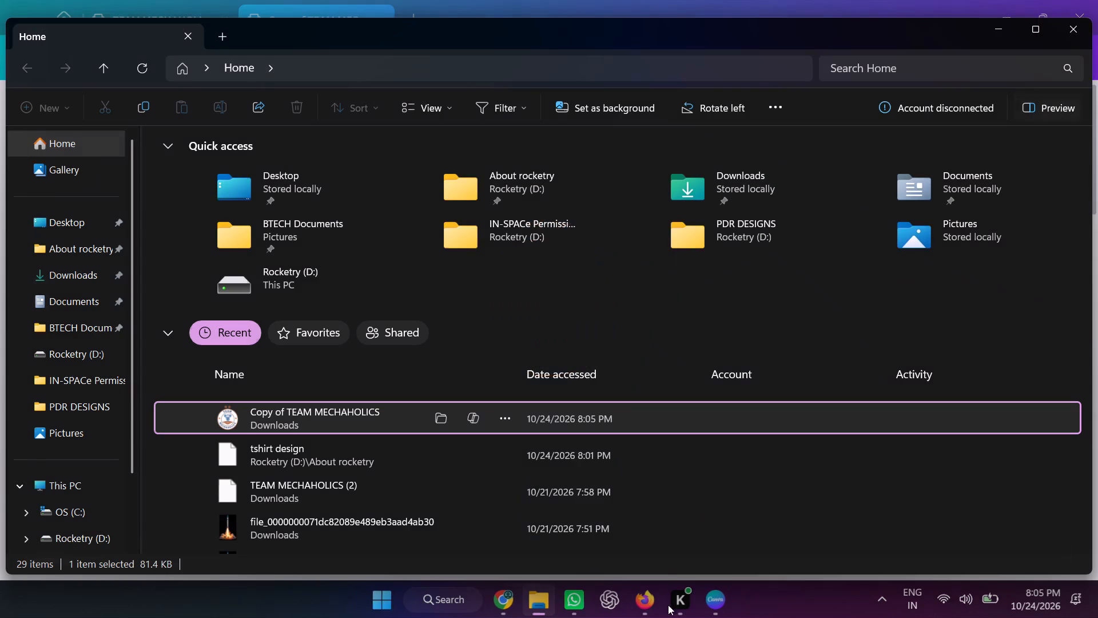
# Switch to Canva and download only the white institute shield logo on page 1 as a PNG with a transparent background.
pyautogui.click(708, 599)
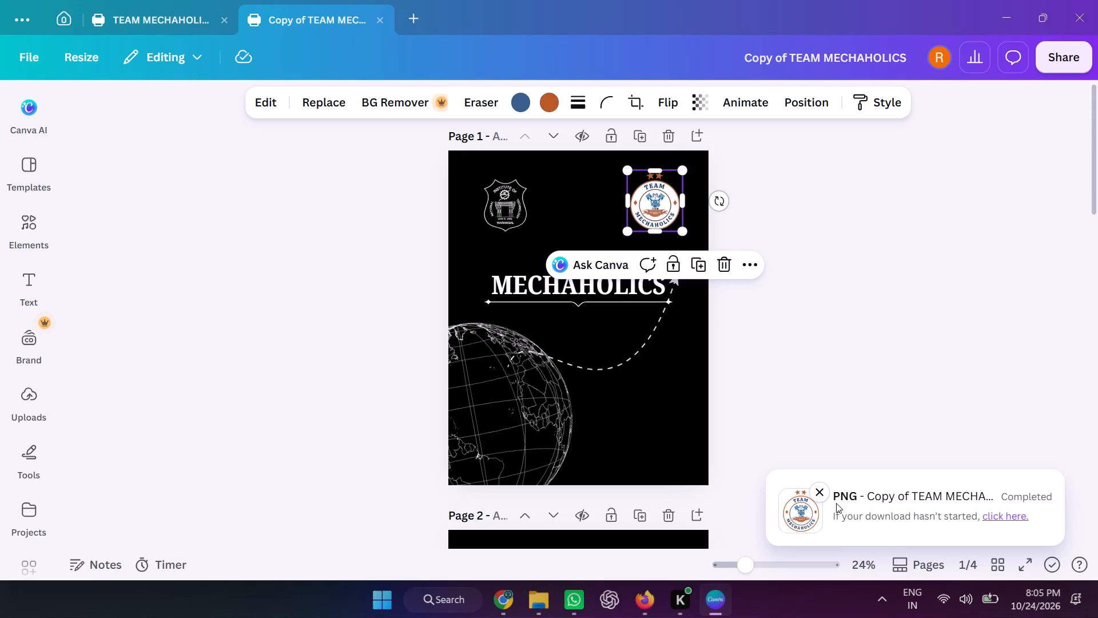
pyautogui.click(821, 493)
pyautogui.click(500, 201)
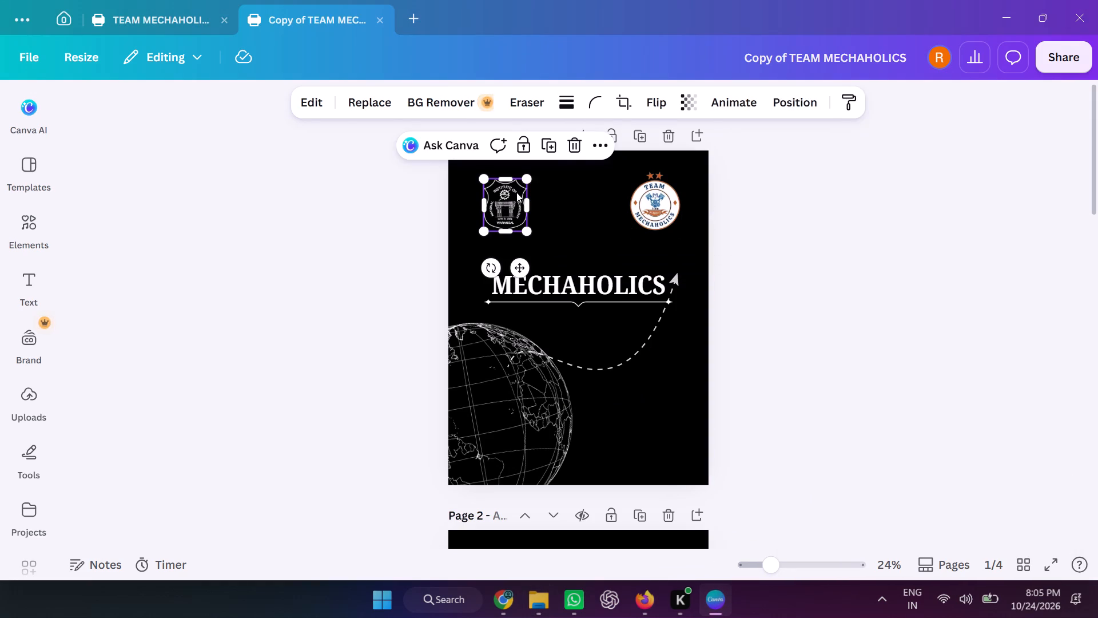
pyautogui.click(598, 142)
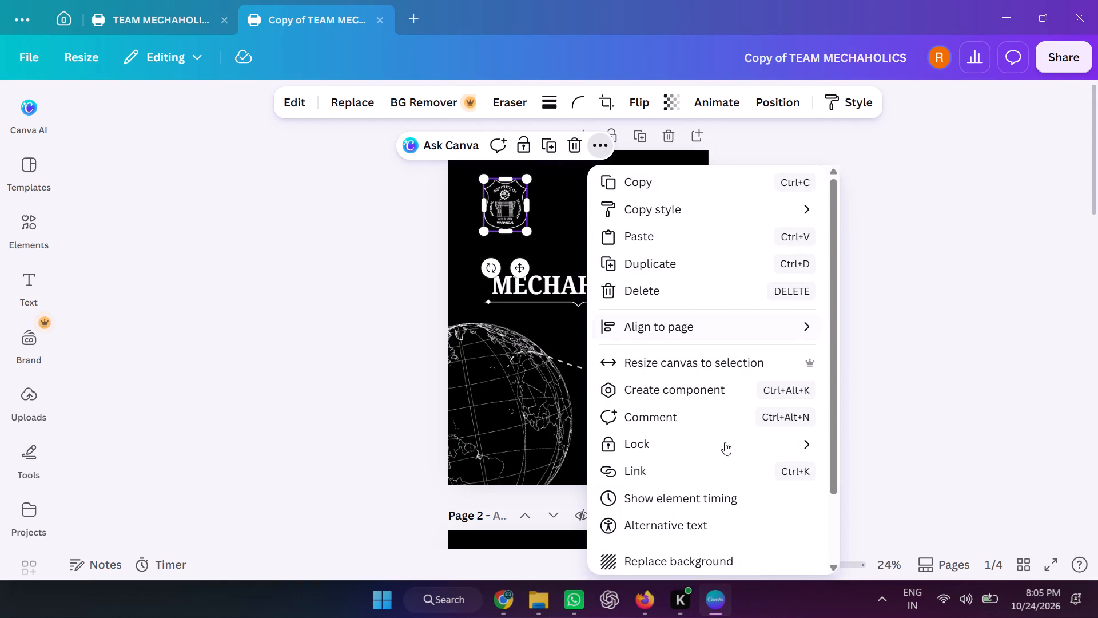
pyautogui.click(502, 212)
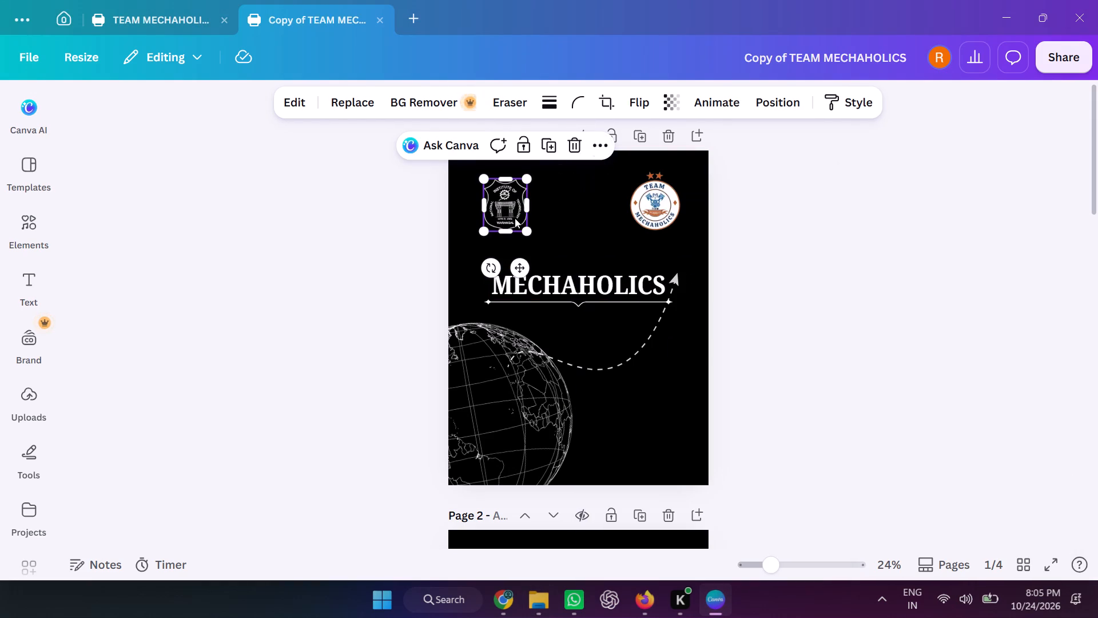
pyautogui.click(504, 200)
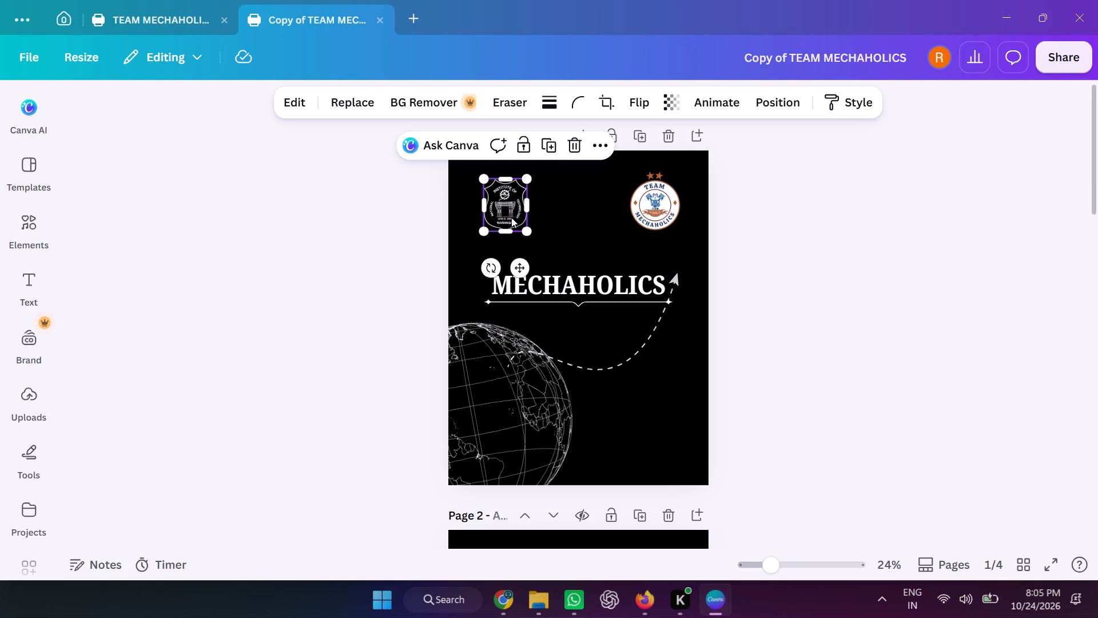
pyautogui.click(599, 145)
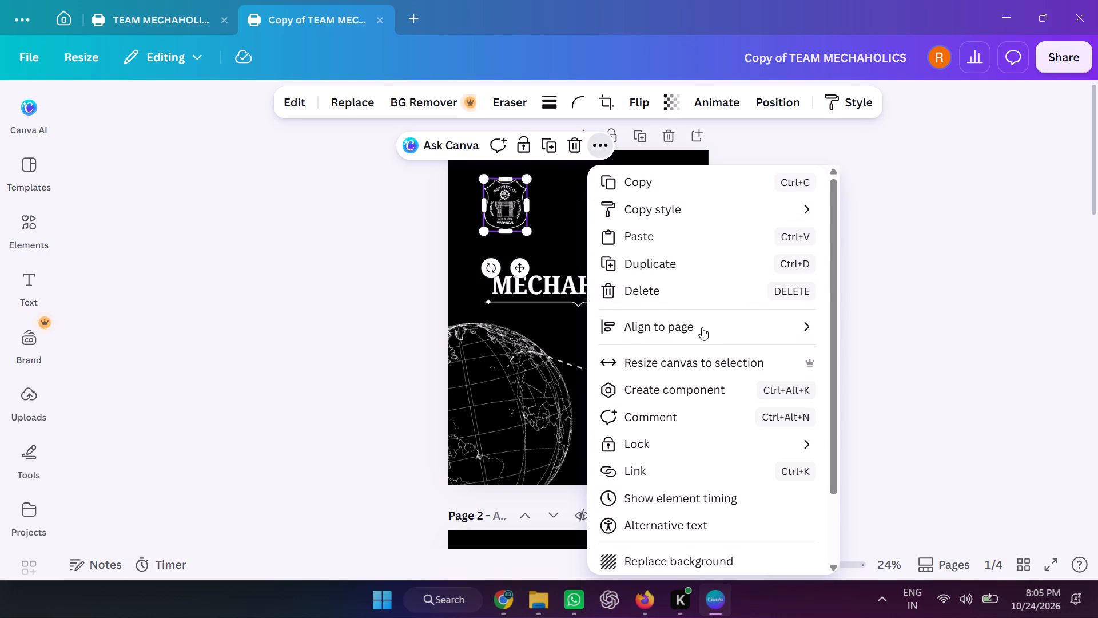
pyautogui.click(508, 216)
pyautogui.click(508, 208)
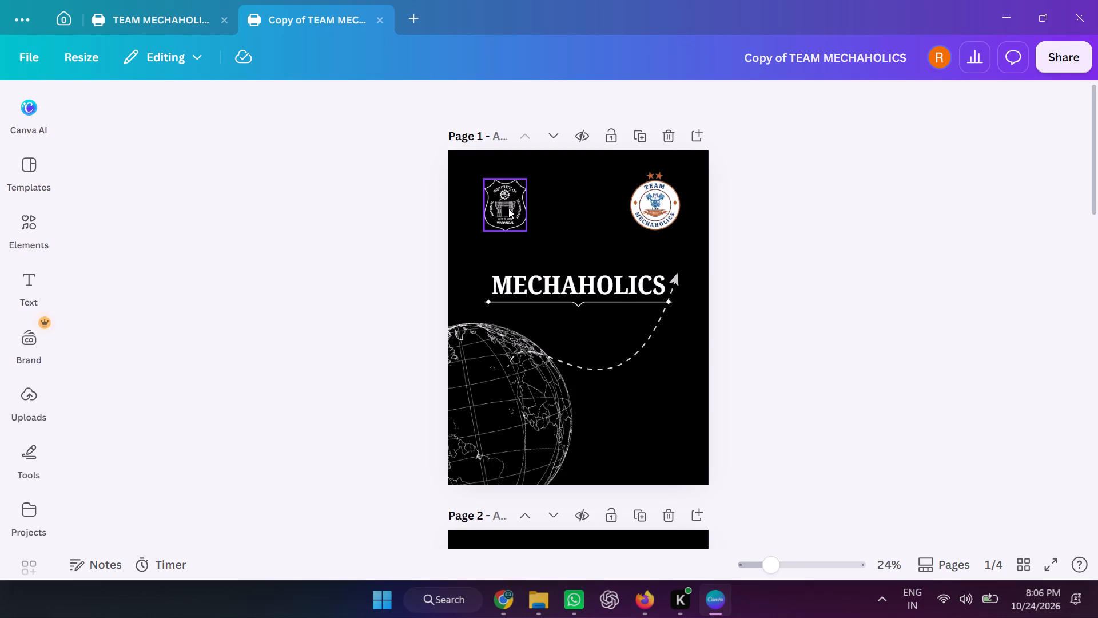
pyautogui.click(594, 148)
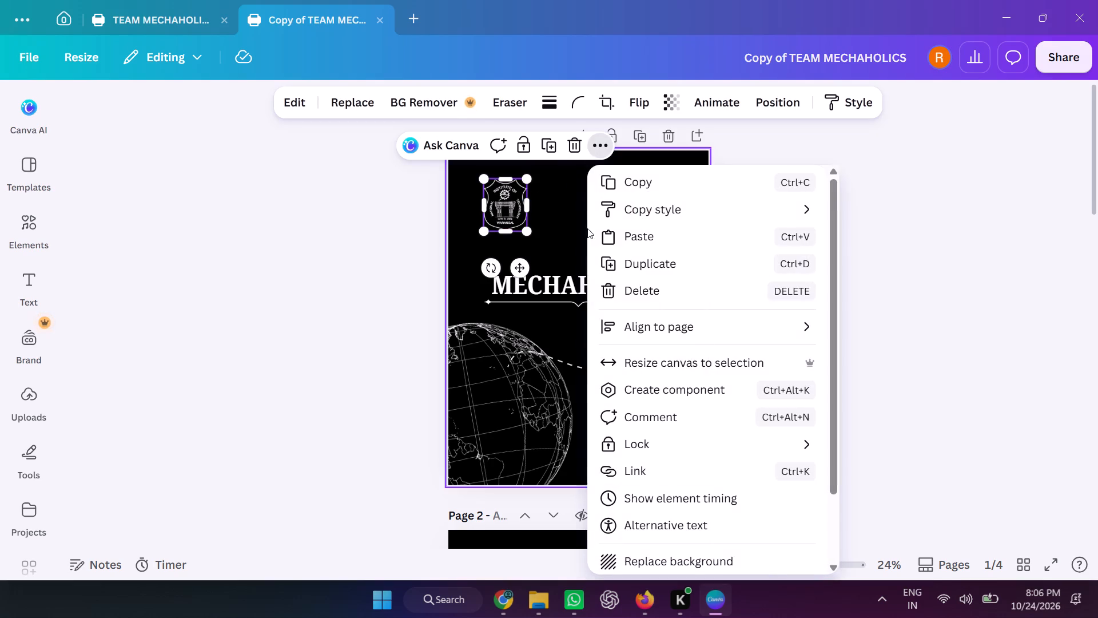
pyautogui.scroll(-3, 665, 462)
pyautogui.scroll(1, 656, 393)
pyautogui.scroll(-4, 654, 393)
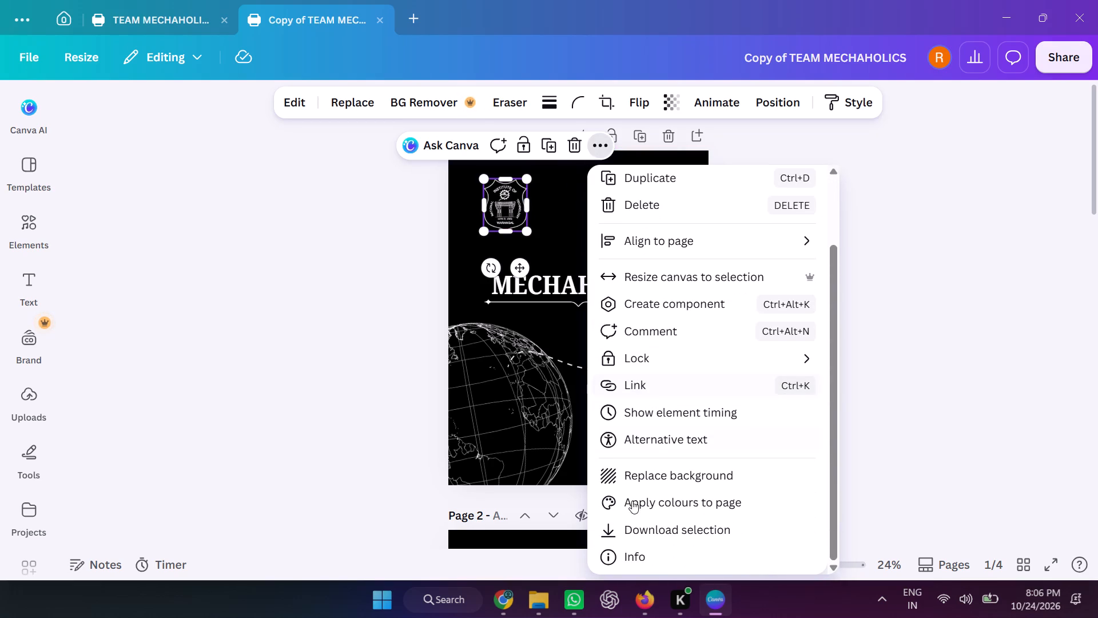
pyautogui.click(631, 528)
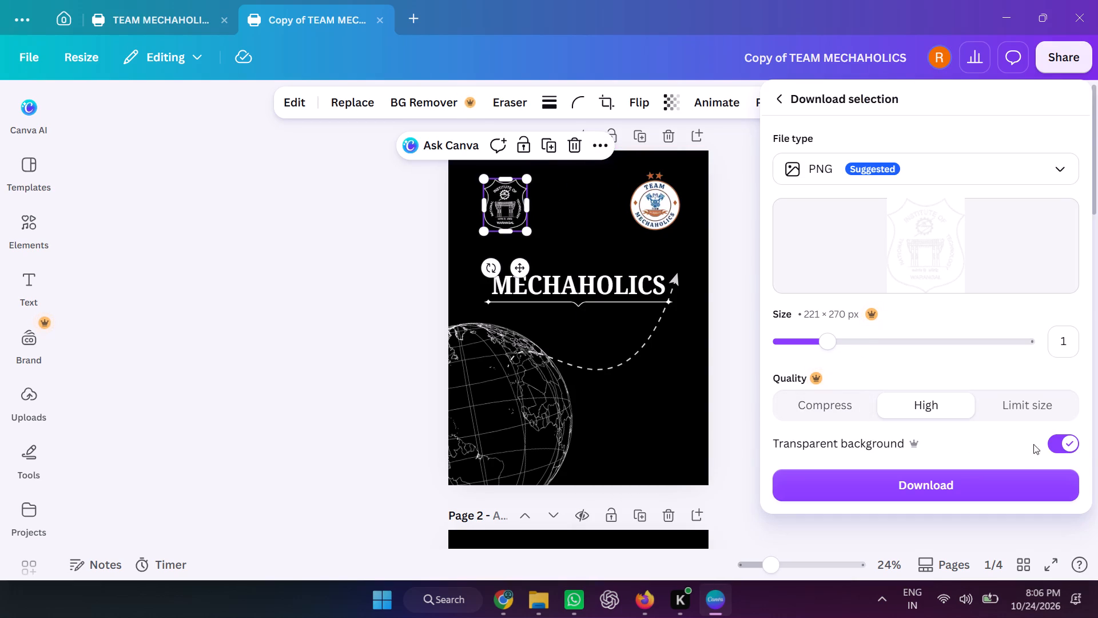
pyautogui.click(896, 489)
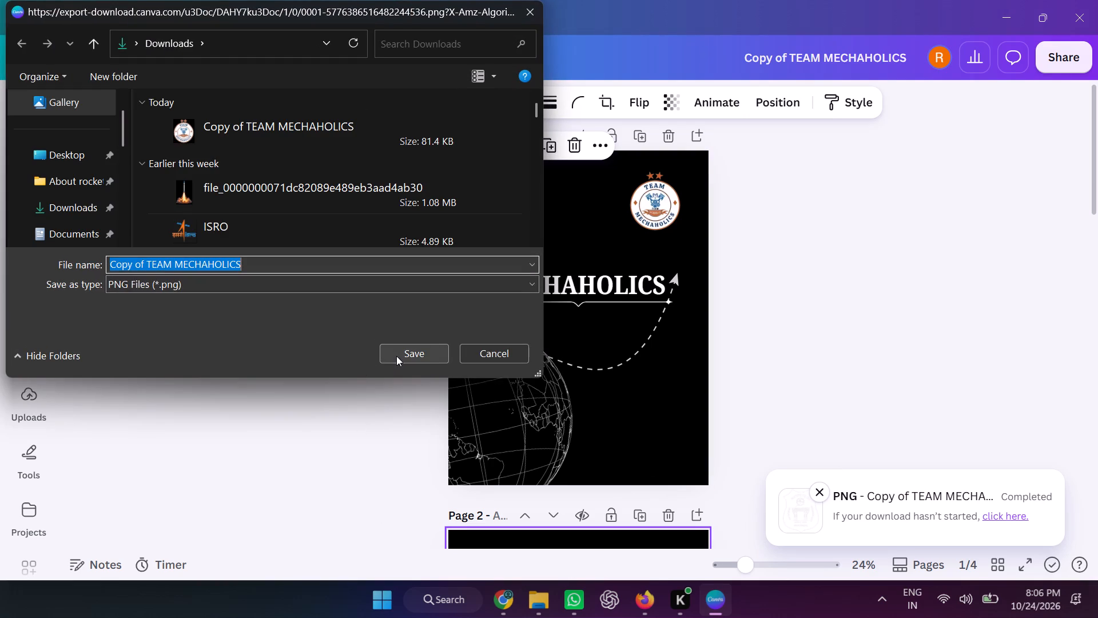
# Save the shield logo PNG in the Downloads folder under the file name Copy of TEAM MECHAHOLICS 1.
pyautogui.click(286, 264)
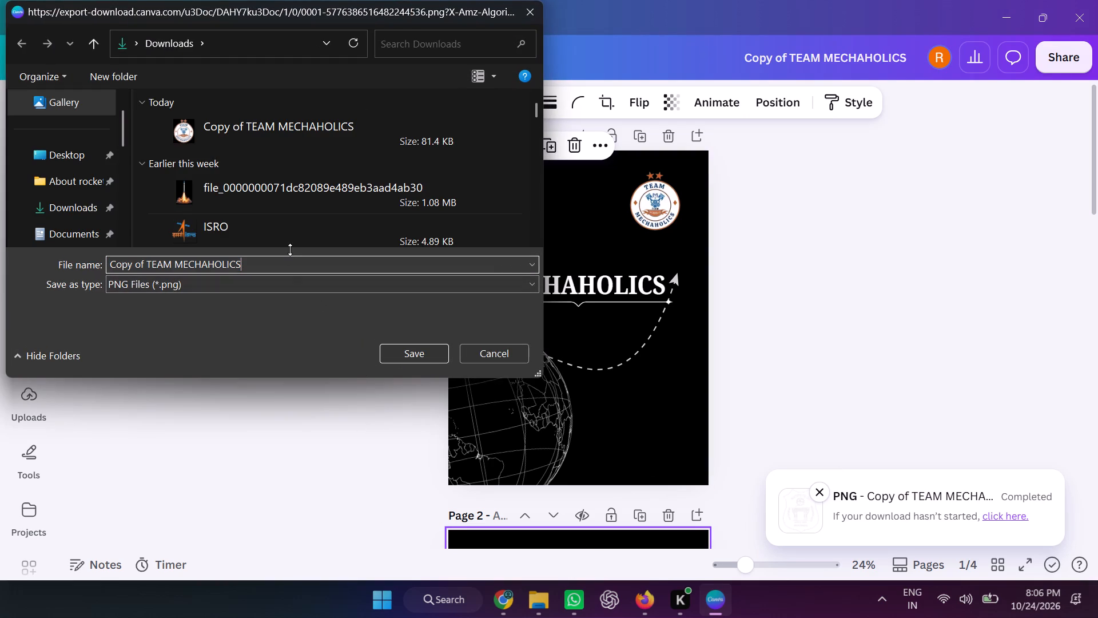
pyautogui.press('space')
pyautogui.press('1')
pyautogui.click(433, 354)
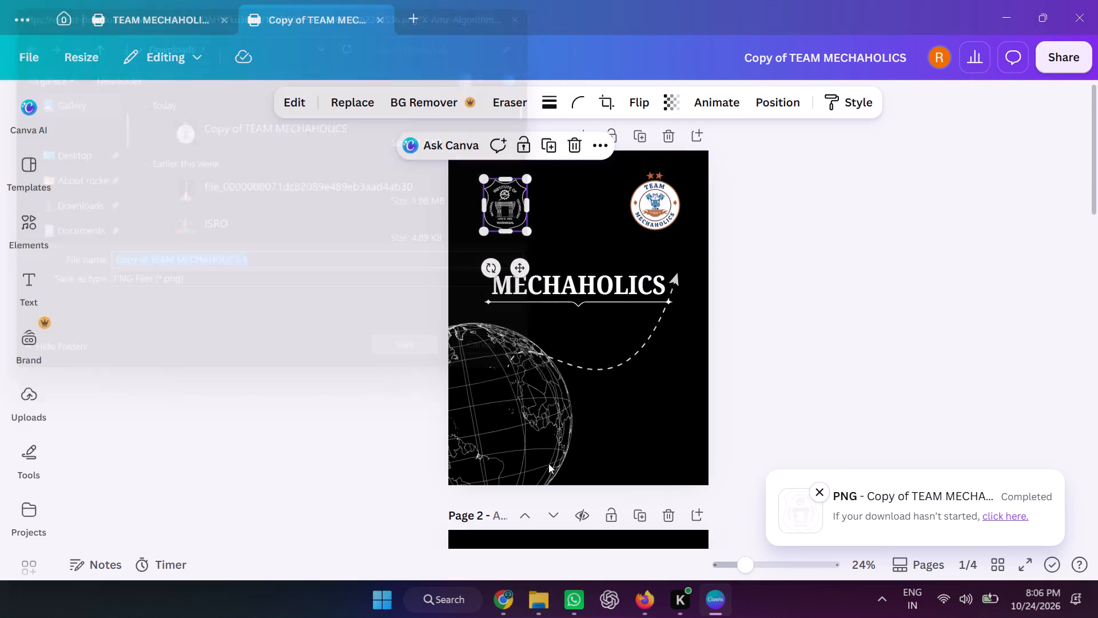
# Switch to File Explorer, open the recent Copy of TEAM MECHAHOLICS 1 image to check it, and close the viewer.
pyautogui.click(535, 612)
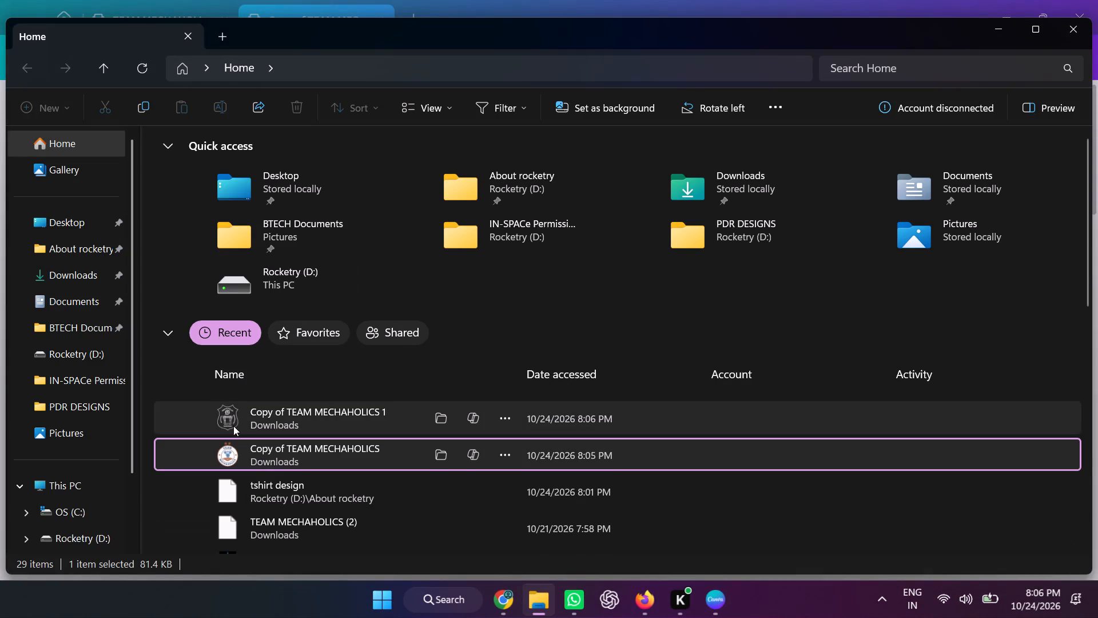
pyautogui.doubleClick(233, 424)
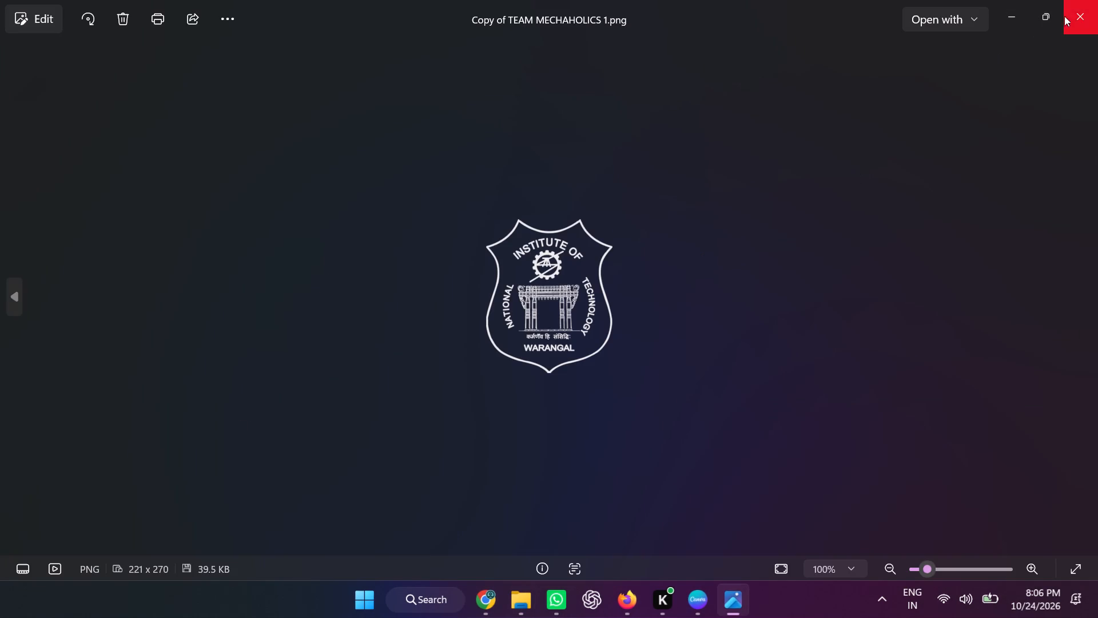
pyautogui.click(1079, 13)
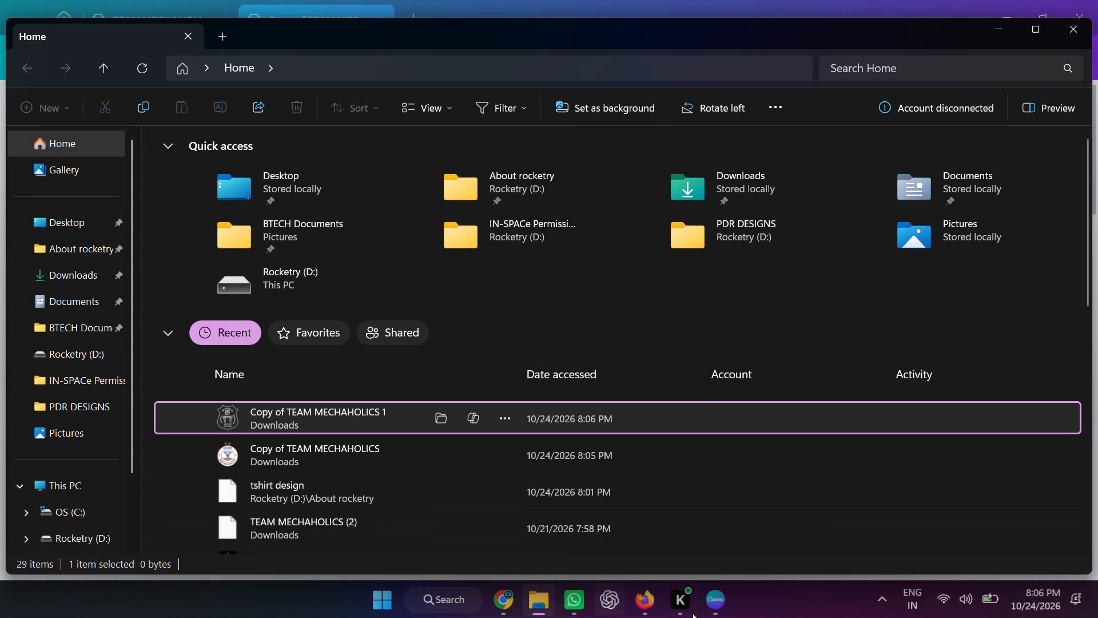
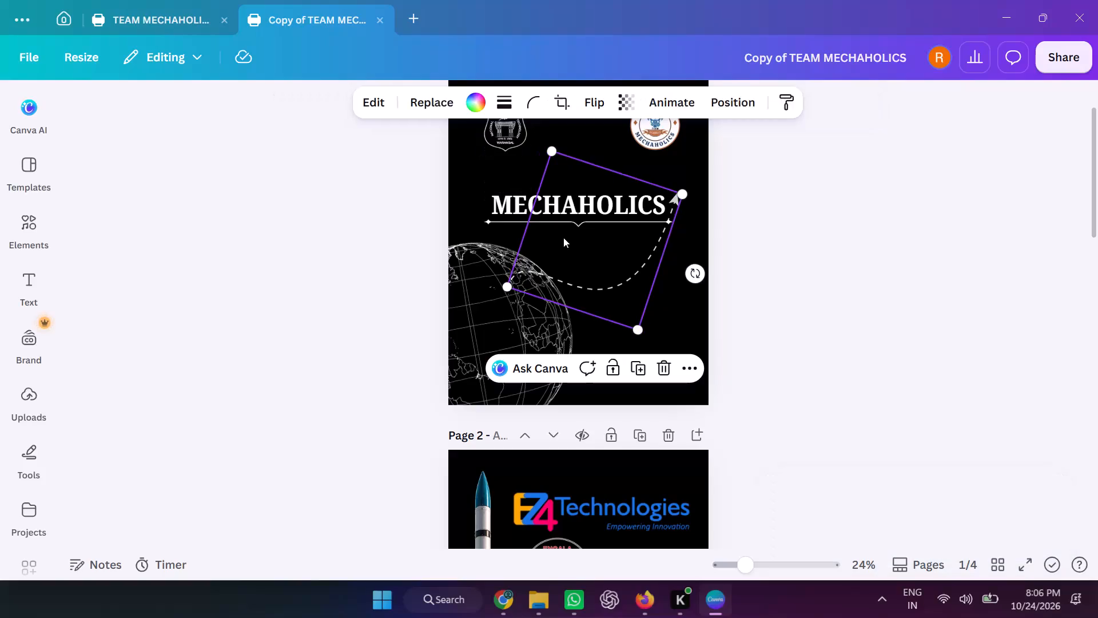
# Download only the dashed curved arrow on page 1 as a PNG with a transparent background.
pyautogui.scroll(2, 666, 259)
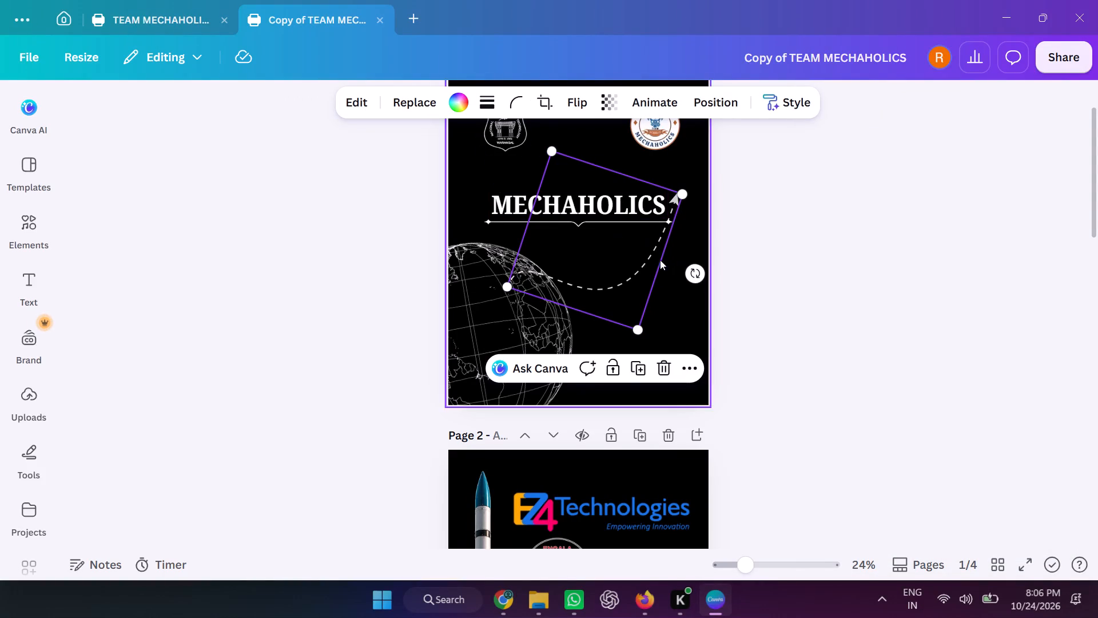
pyautogui.click(506, 389)
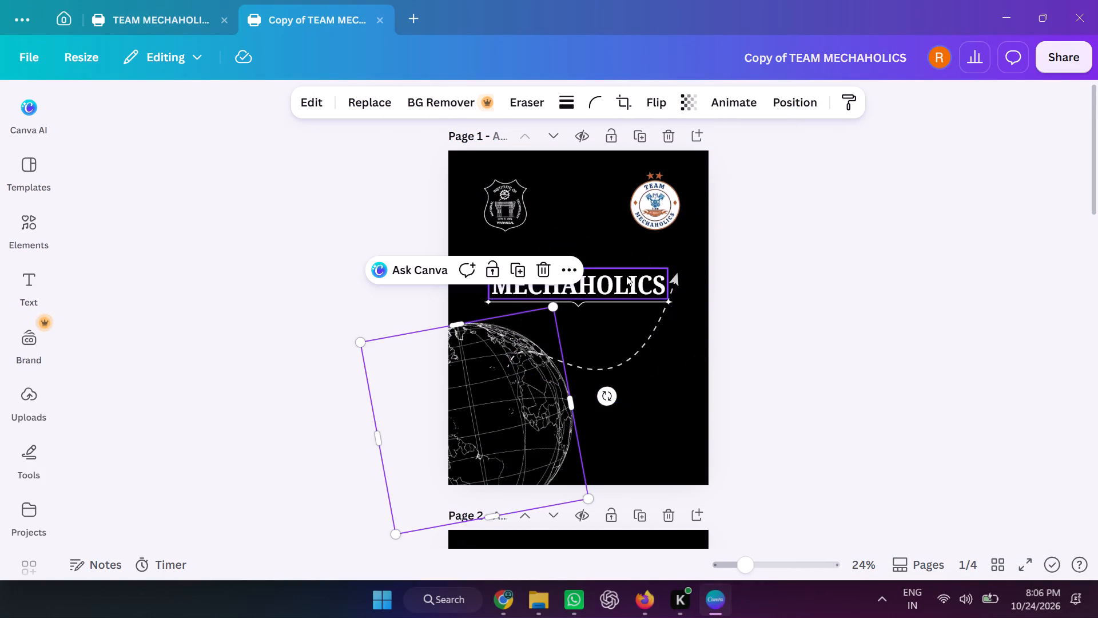
pyautogui.click(622, 315)
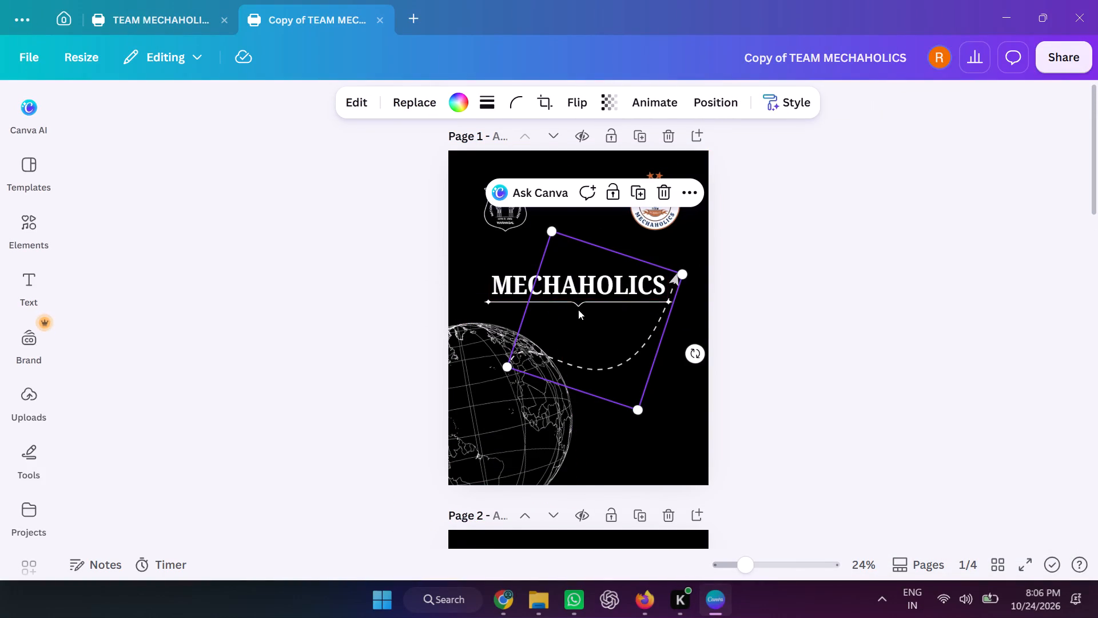
pyautogui.click(683, 195)
pyautogui.scroll(-1, 724, 430)
pyautogui.scroll(1, 724, 432)
pyautogui.scroll(-7, 724, 432)
pyautogui.click(743, 523)
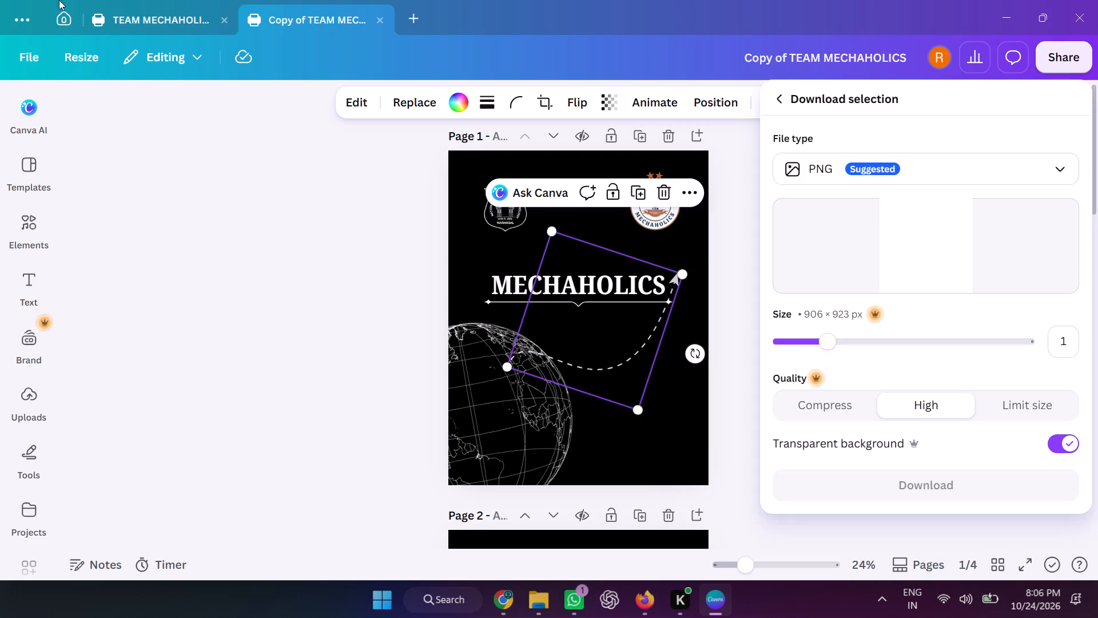
pyautogui.click(848, 477)
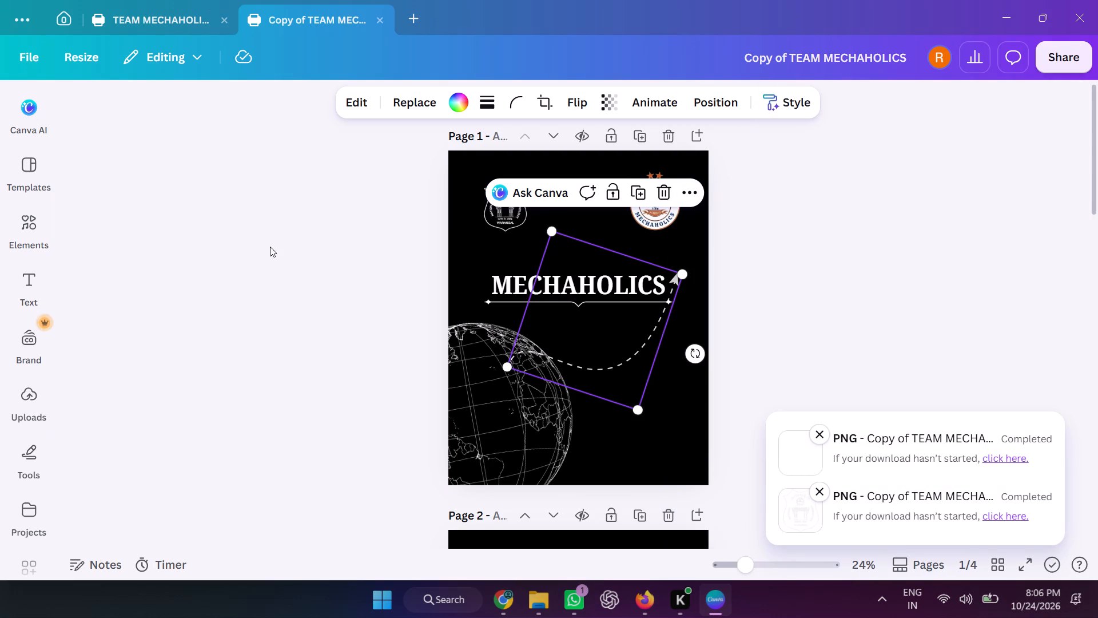
# Save the dashed arrow PNG in the Downloads folder under the file name Copy of TEAM MECHAHOLICS 2.
pyautogui.click(258, 262)
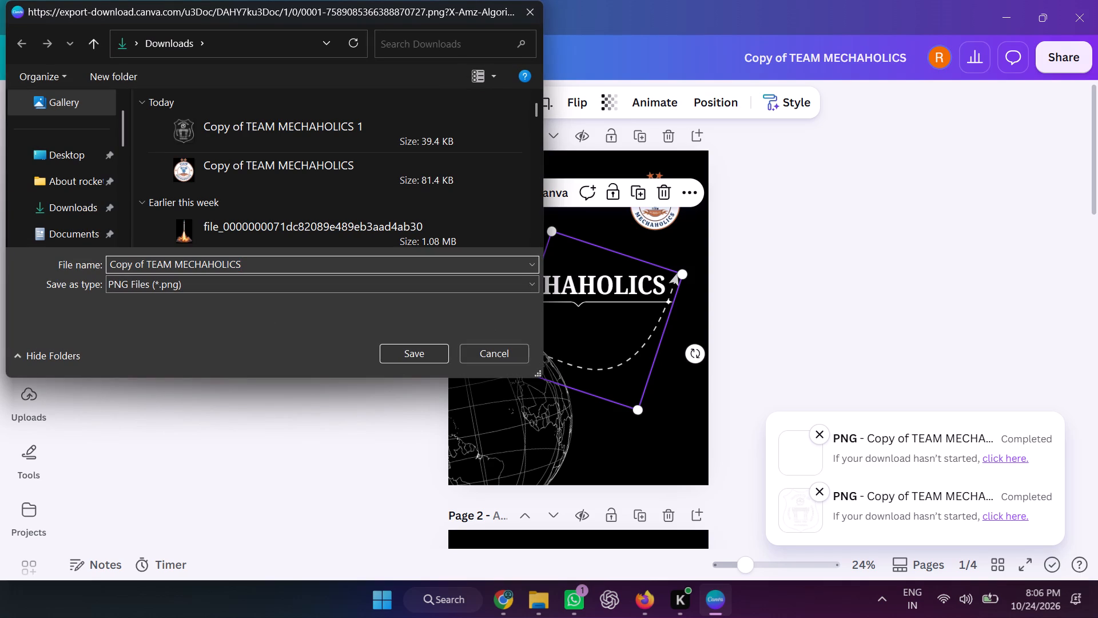
pyautogui.press('space')
pyautogui.write('3')
pyautogui.press('BackSpace')
pyautogui.press('2')
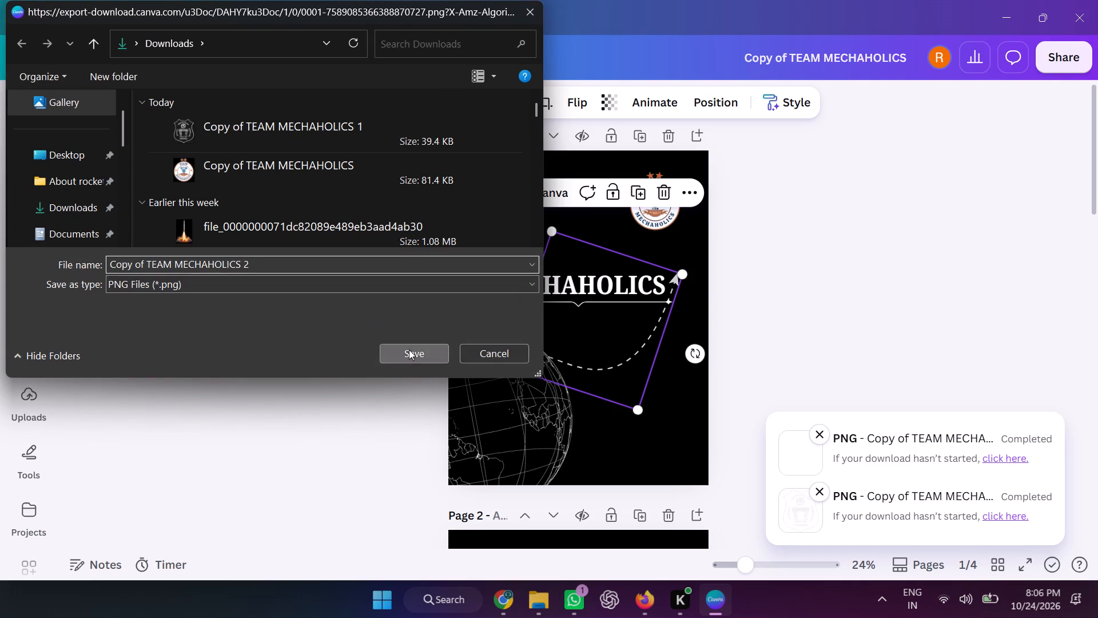
pyautogui.click(409, 350)
# Download only the white wireframe globe on page 1 as a PNG with a transparent background.
pyautogui.click(488, 389)
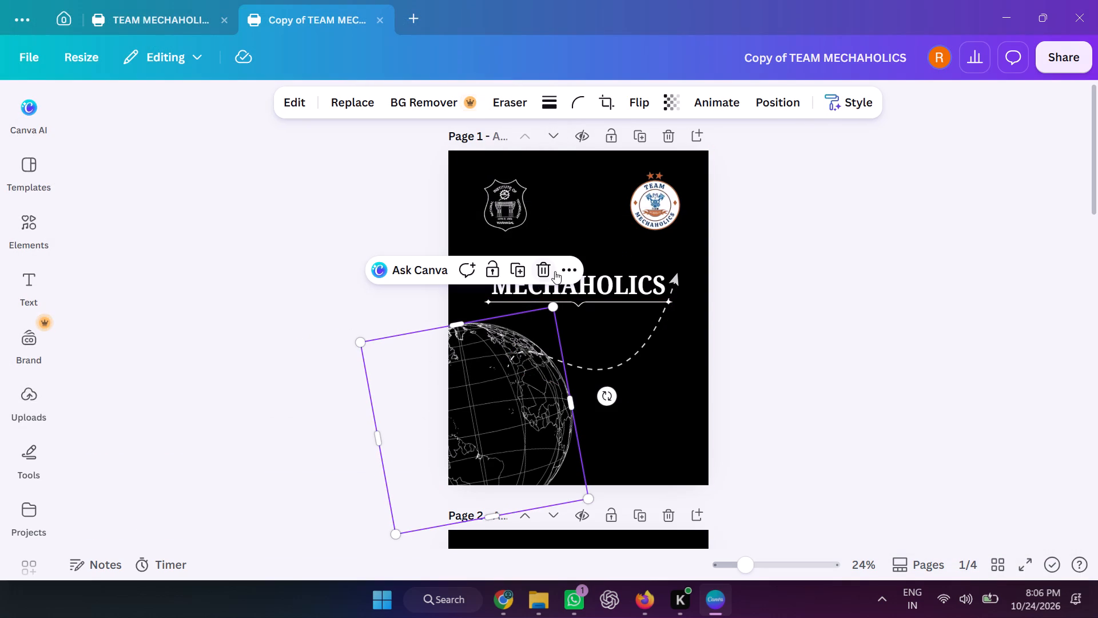
pyautogui.click(559, 270)
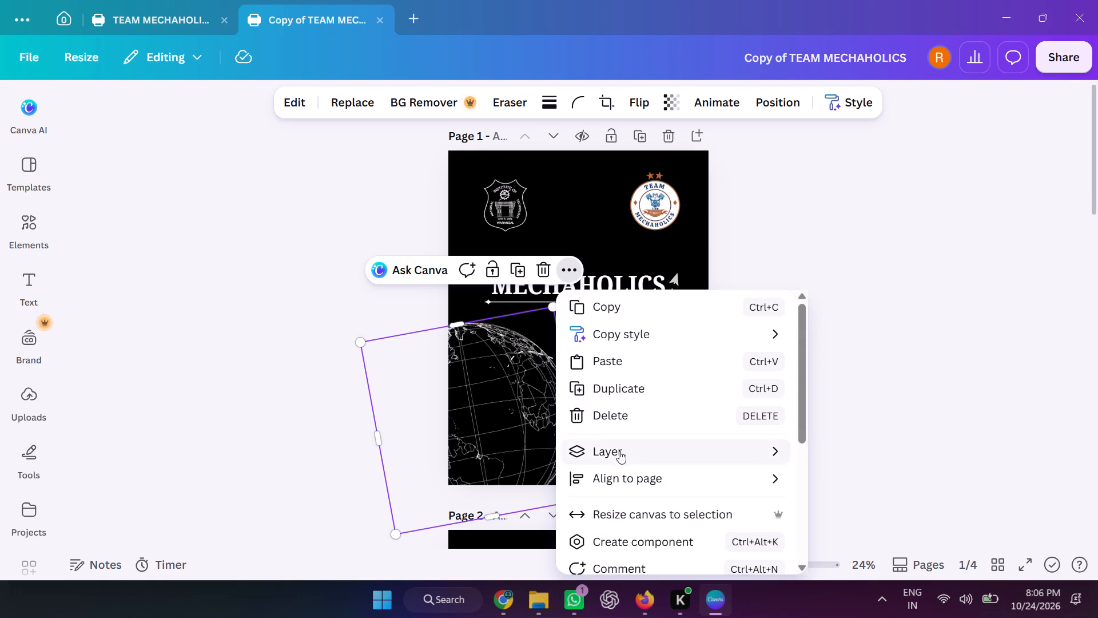
pyautogui.click(538, 454)
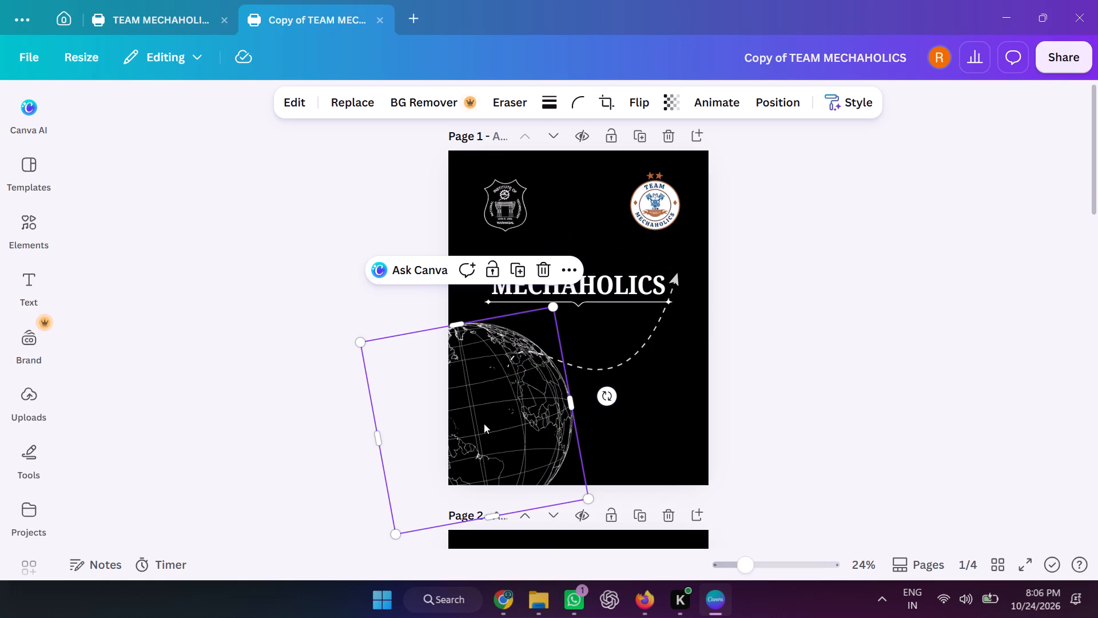
pyautogui.click(217, 369)
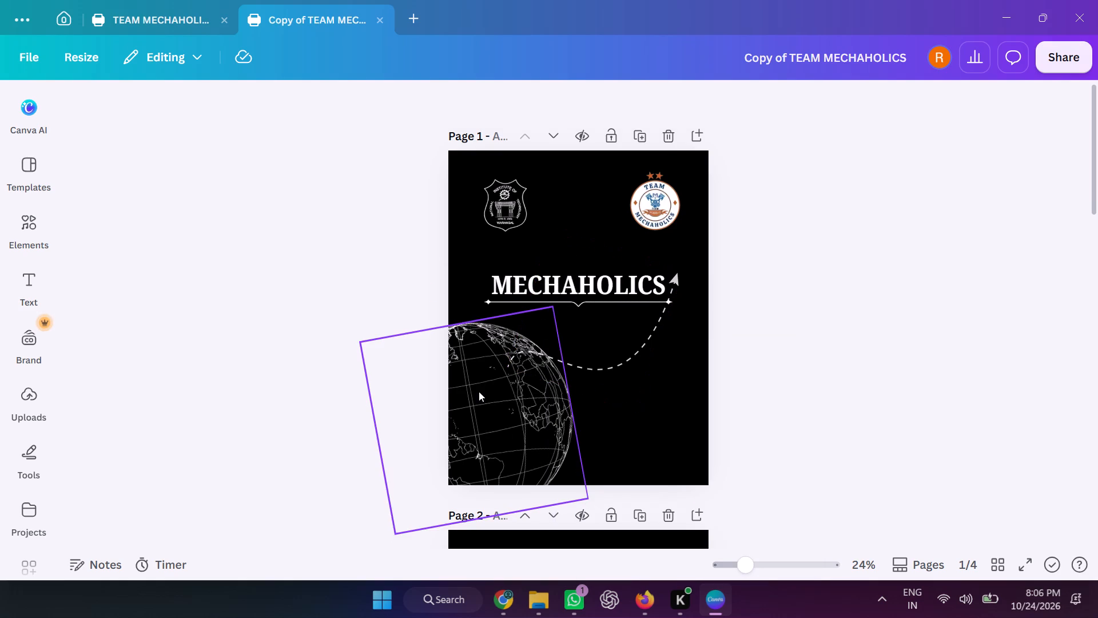
pyautogui.click(479, 391)
pyautogui.click(565, 269)
pyautogui.scroll(-5, 632, 441)
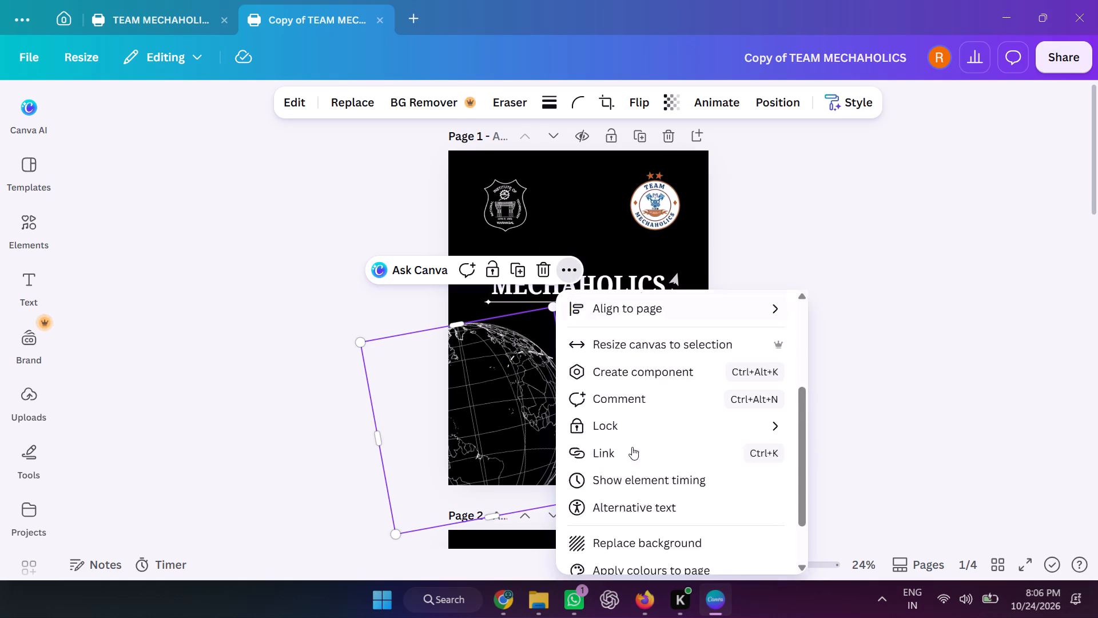
pyautogui.click(622, 533)
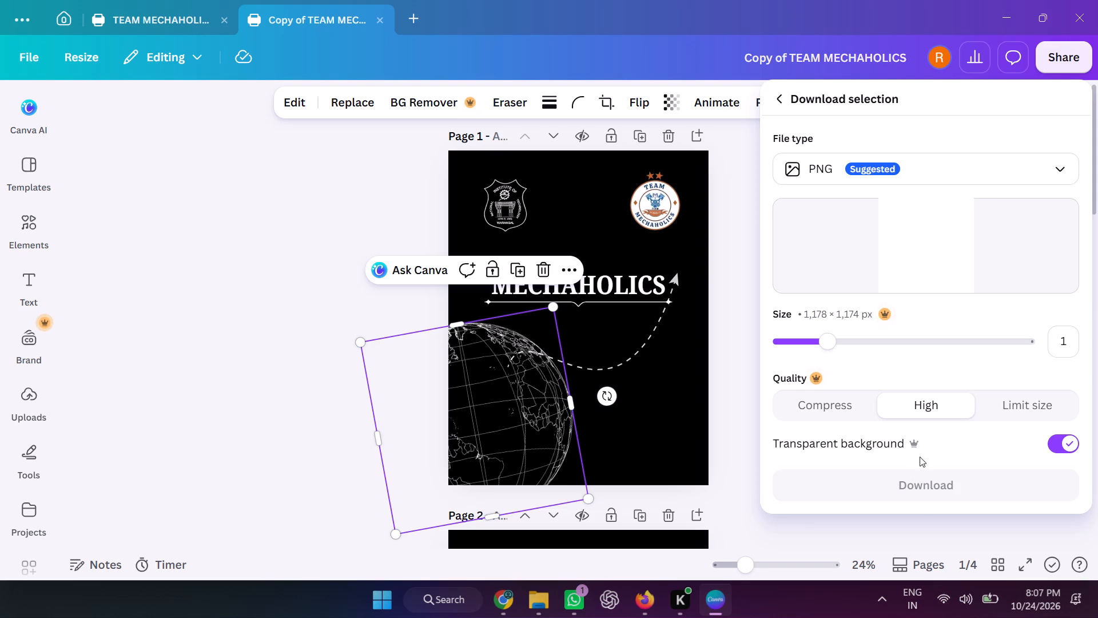
pyautogui.click(912, 495)
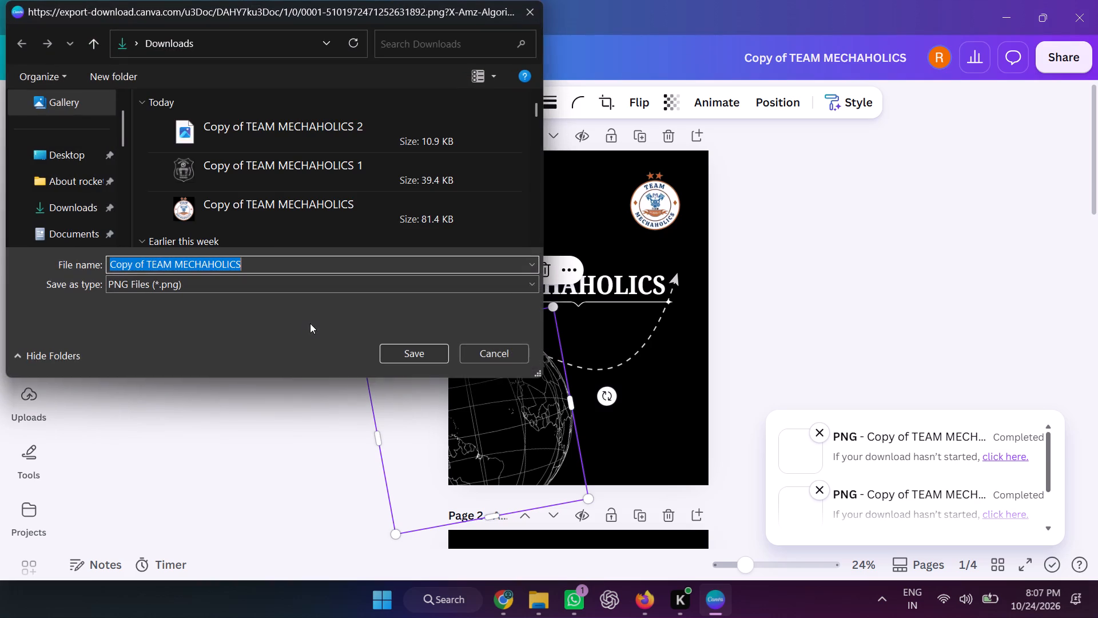
# Save the globe PNG in the Downloads folder under the file name Copy of TEAM MECHAHOLICS 3.
pyautogui.click(270, 262)
pyautogui.press('space')
pyautogui.write('3')
pyautogui.click(429, 357)
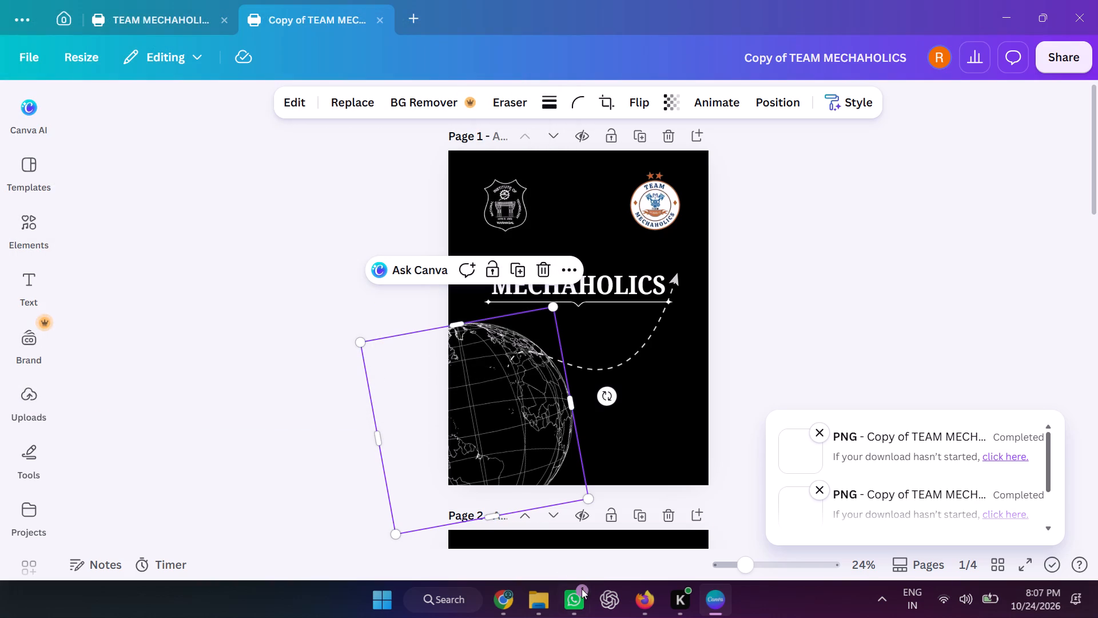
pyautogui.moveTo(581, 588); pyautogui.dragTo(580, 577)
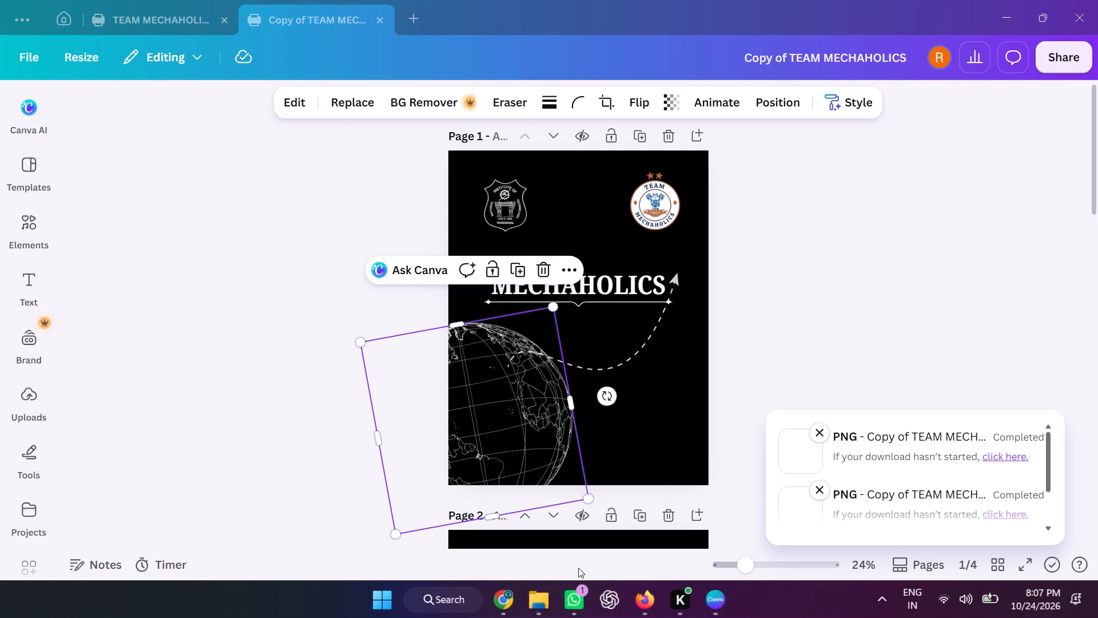
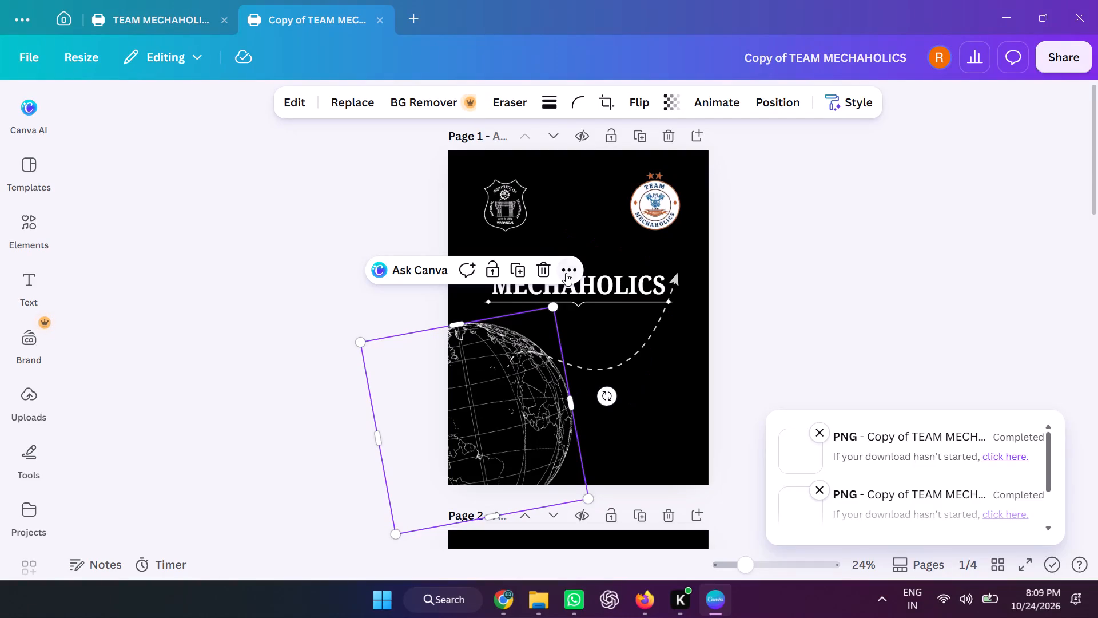
# Check the recently exported TEAM MECHAHOLICS image files in File Explorer and return to the Canva design.
pyautogui.click(566, 273)
pyautogui.click(546, 617)
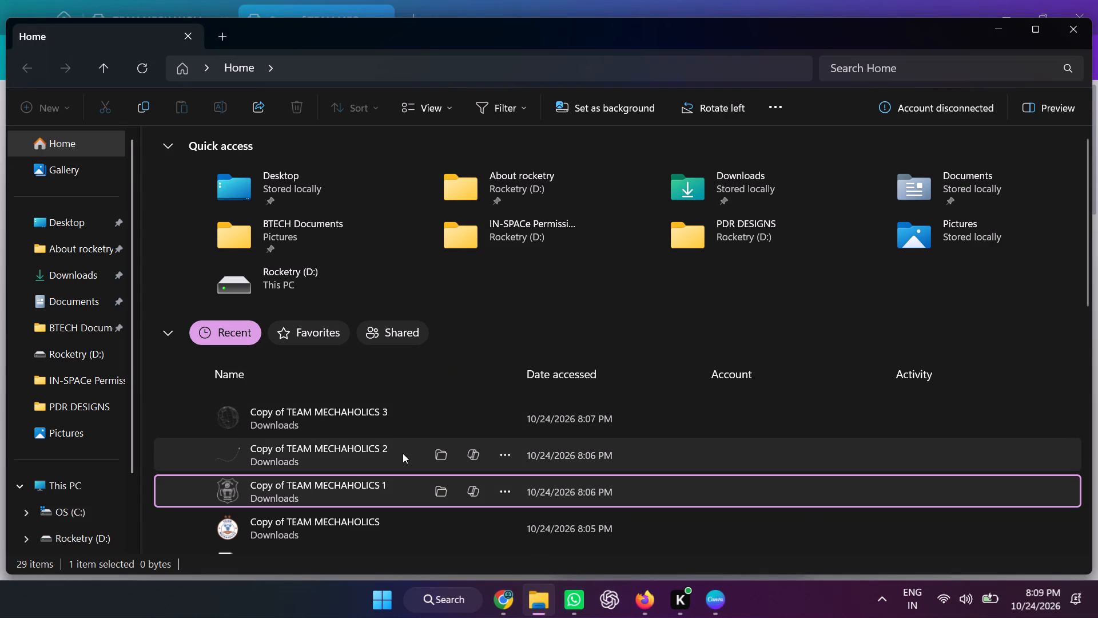
pyautogui.click(704, 609)
# Look through the available actions for the MECHAHOLICS title text on page 1 for a way to download it separately.
pyautogui.click(499, 290)
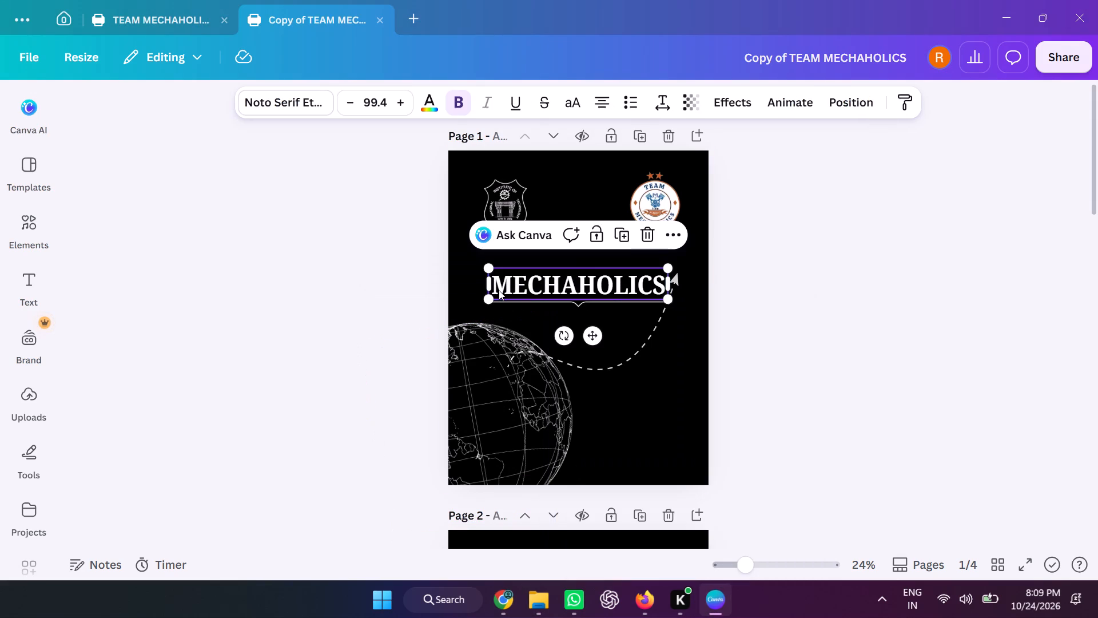
pyautogui.click(663, 235)
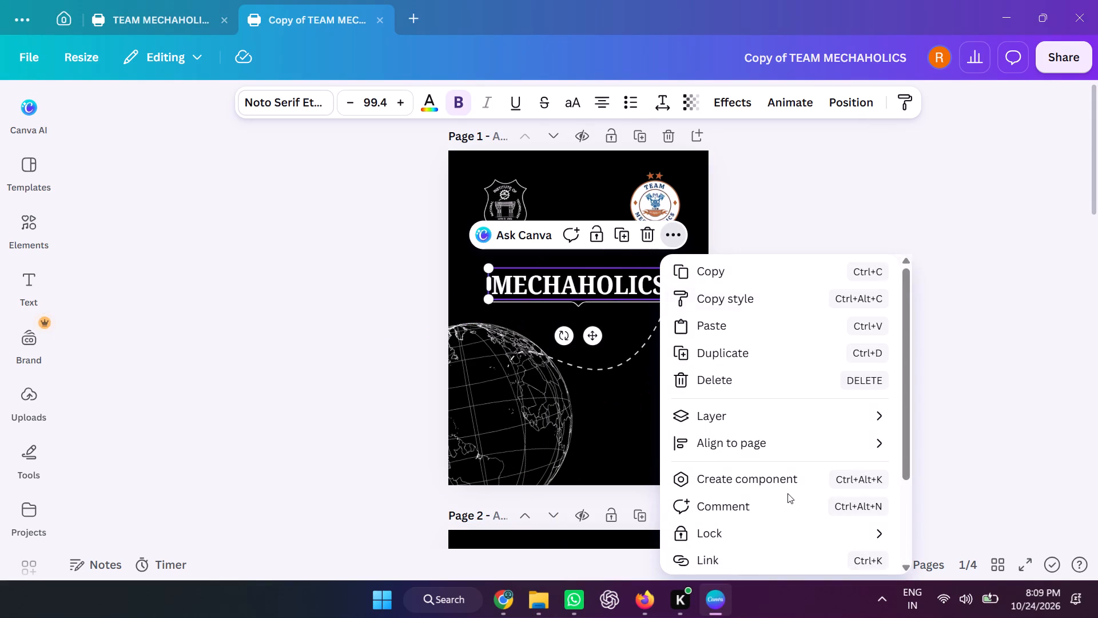
pyautogui.scroll(-1, 787, 493)
pyautogui.scroll(1, 787, 493)
pyautogui.scroll(-1, 787, 493)
pyautogui.scroll(1, 787, 493)
pyautogui.scroll(-1, 787, 493)
pyautogui.scroll(-1, 737, 537)
pyautogui.scroll(-2, 749, 362)
pyautogui.scroll(1, 756, 394)
pyautogui.scroll(-1, 757, 396)
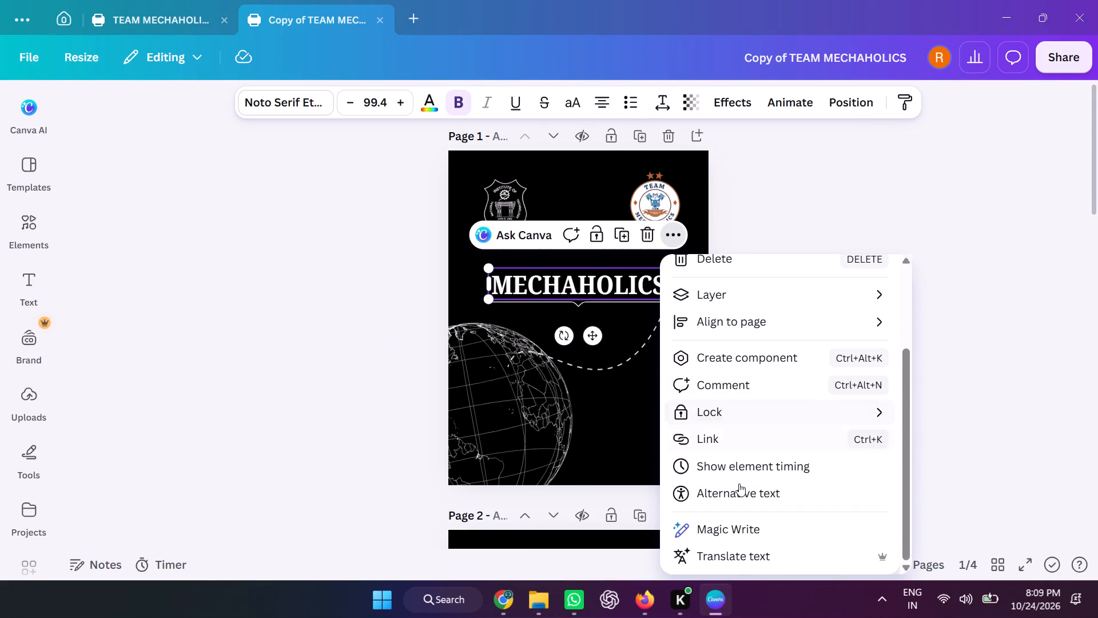
pyautogui.scroll(3, 734, 490)
pyautogui.click(671, 228)
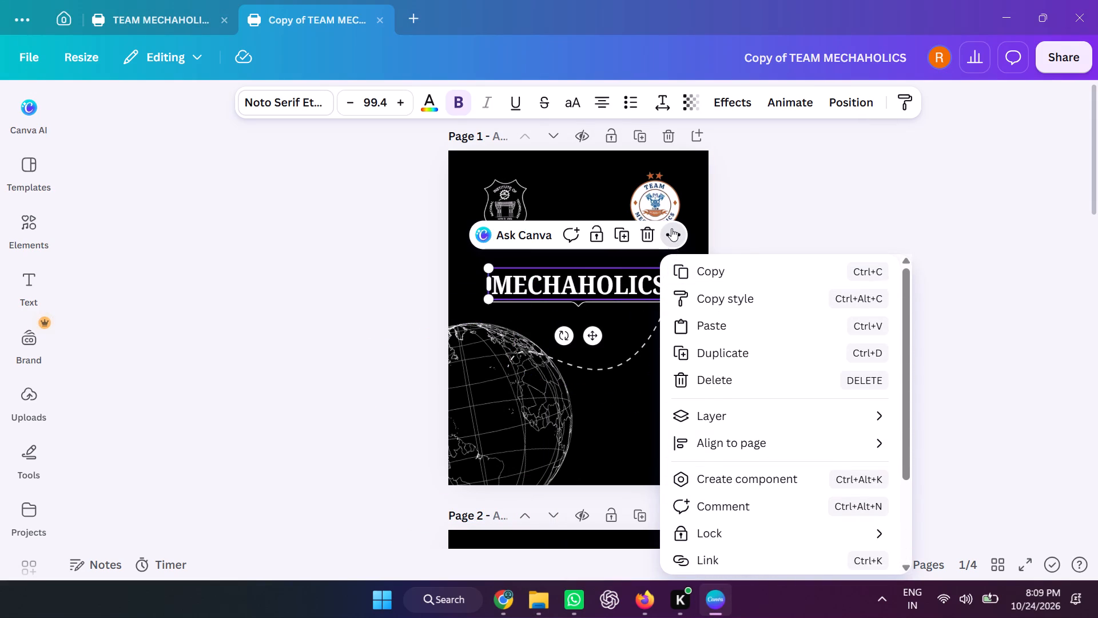
pyautogui.click(626, 284)
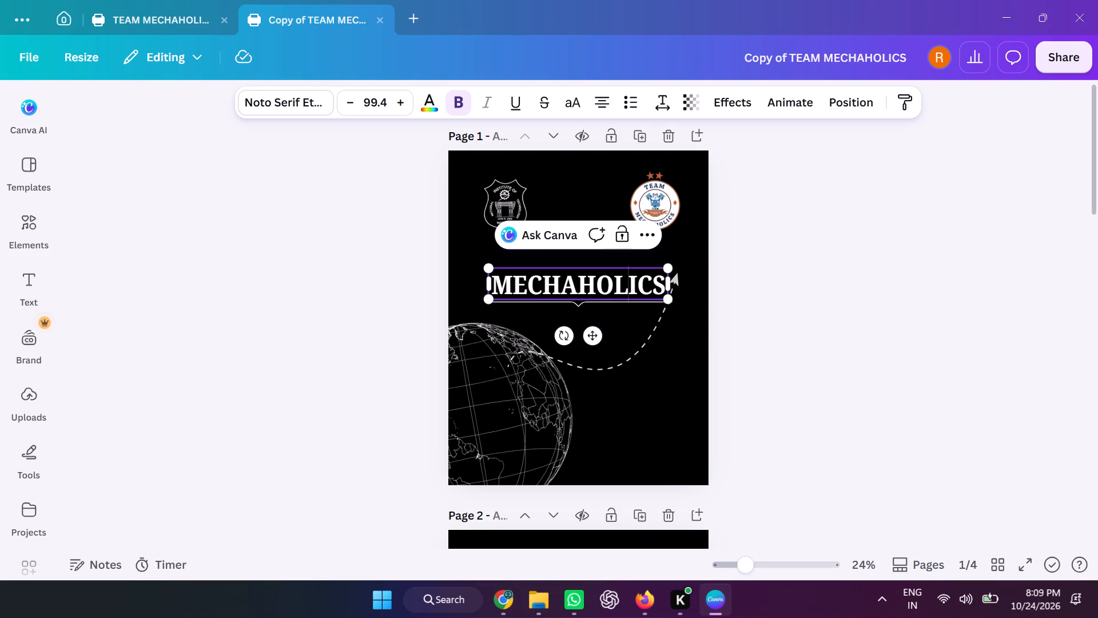
pyautogui.click(643, 241)
pyautogui.scroll(-5, 722, 397)
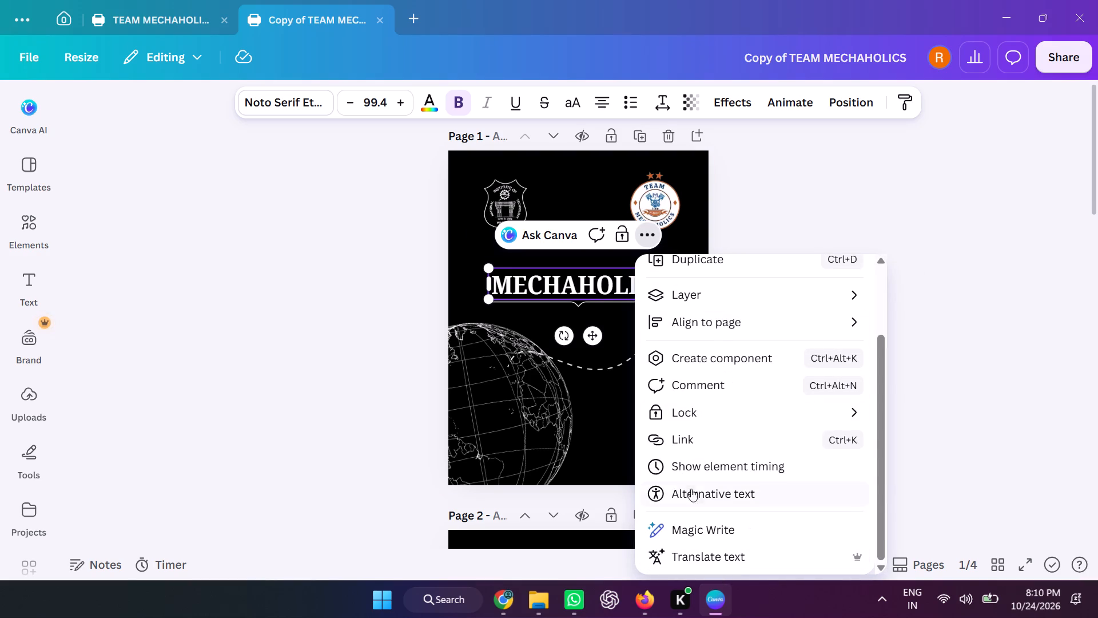
pyautogui.scroll(3, 704, 447)
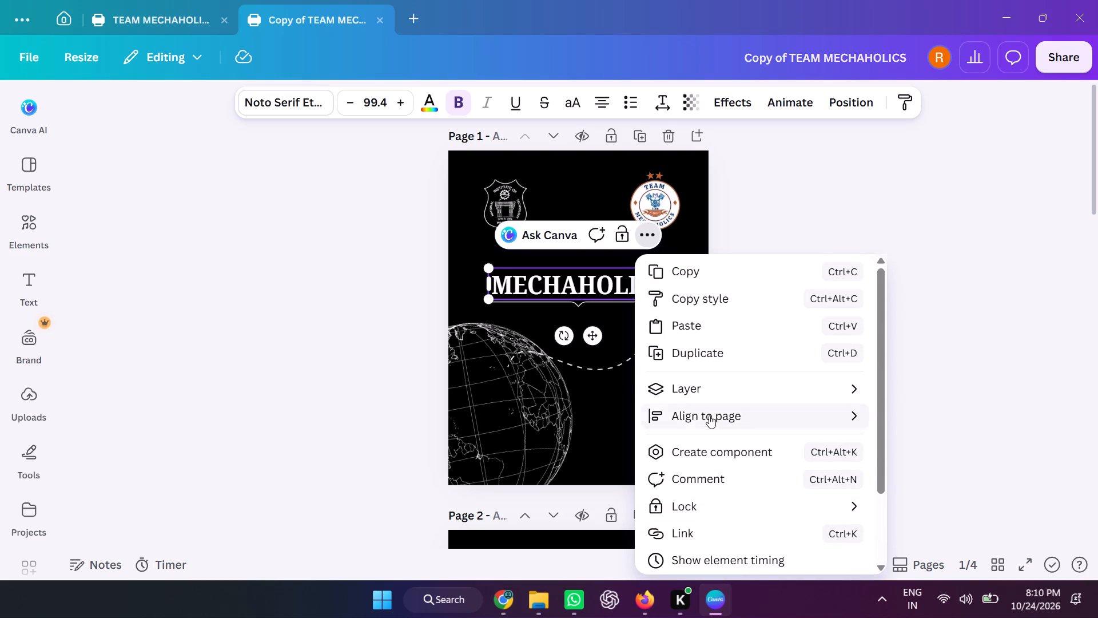
pyautogui.scroll(-5, 716, 338)
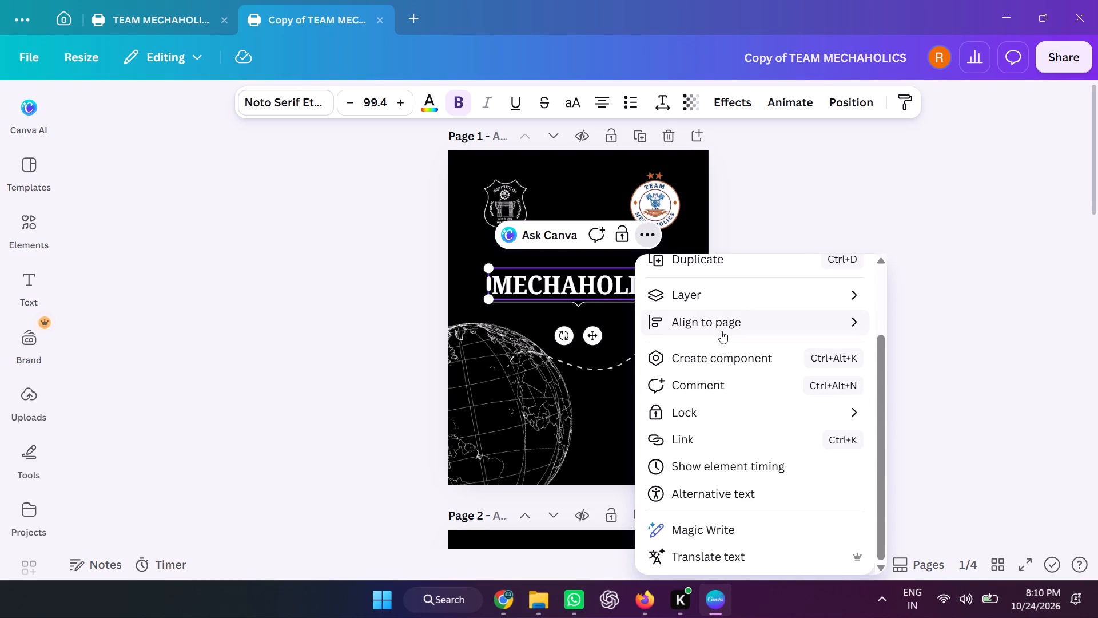
pyautogui.scroll(-4, 721, 331)
pyautogui.scroll(4, 749, 408)
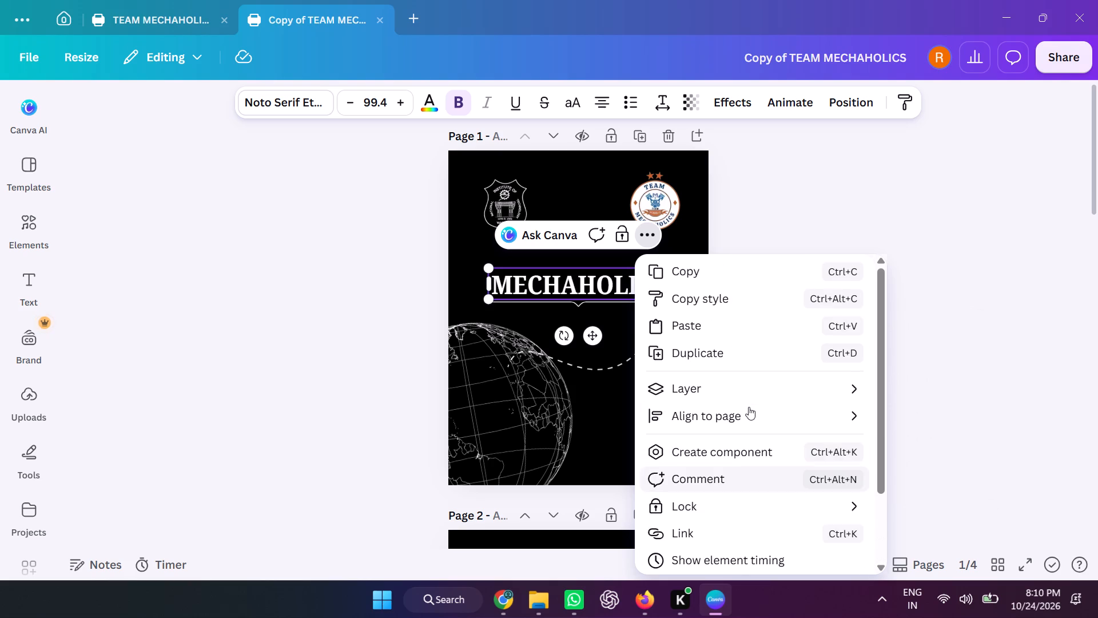
pyautogui.scroll(1, 749, 407)
pyautogui.scroll(-4, 674, 380)
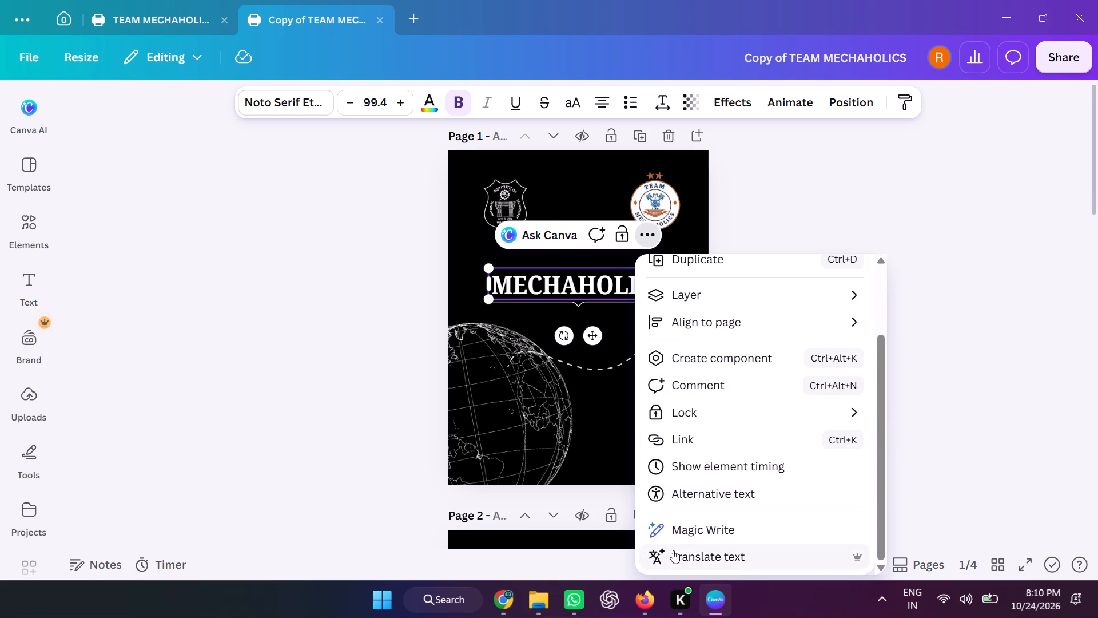
pyautogui.scroll(4, 716, 351)
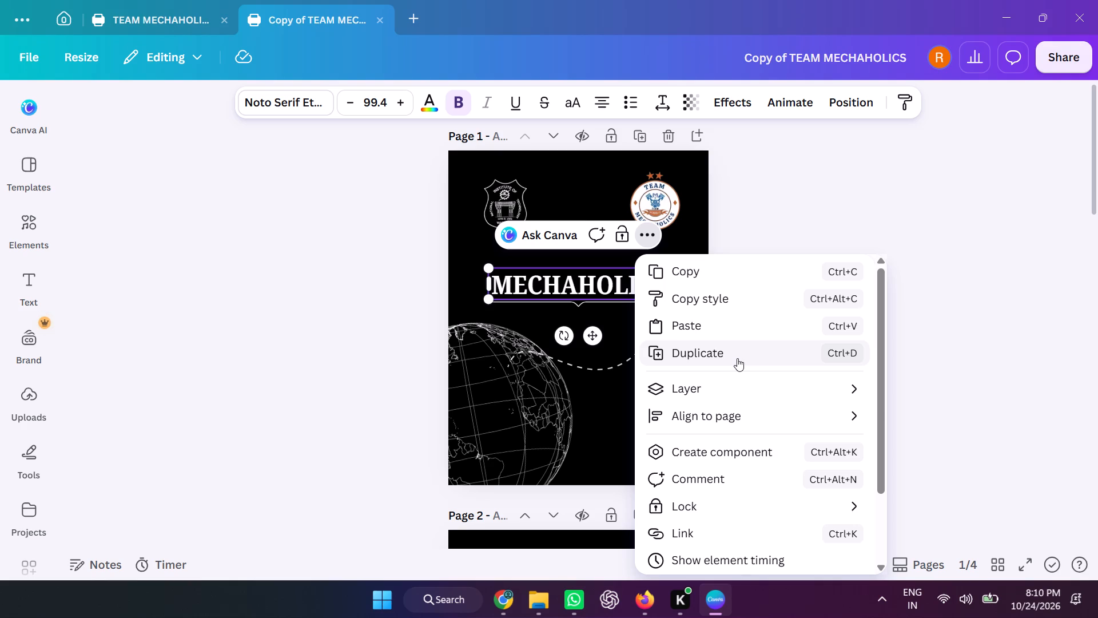
pyautogui.scroll(-5, 733, 418)
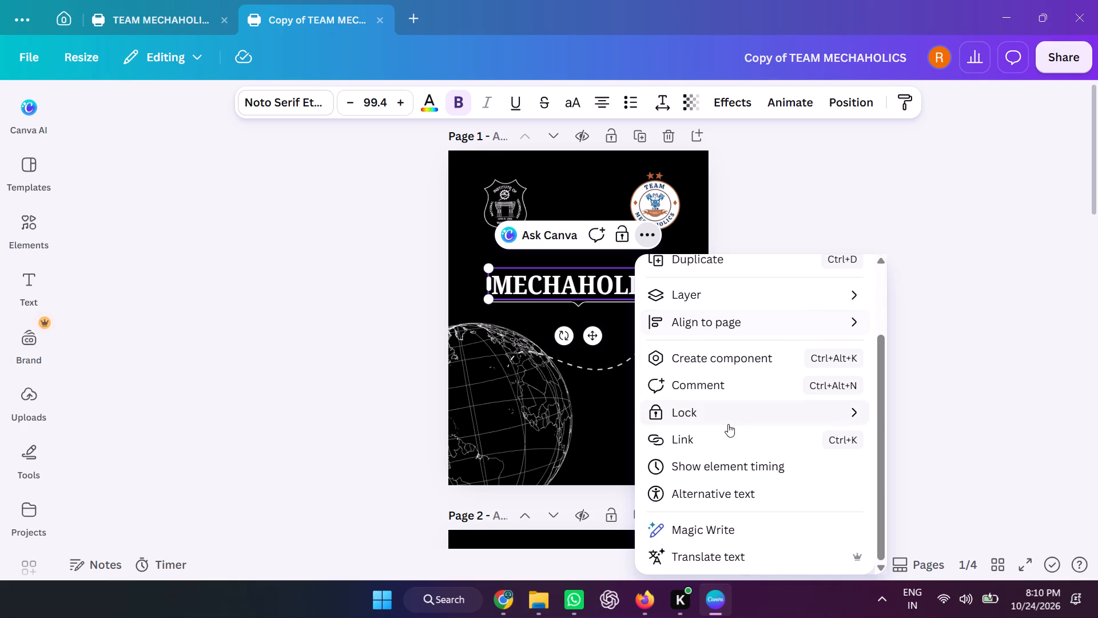
pyautogui.scroll(-6, 725, 427)
pyautogui.scroll(5, 722, 362)
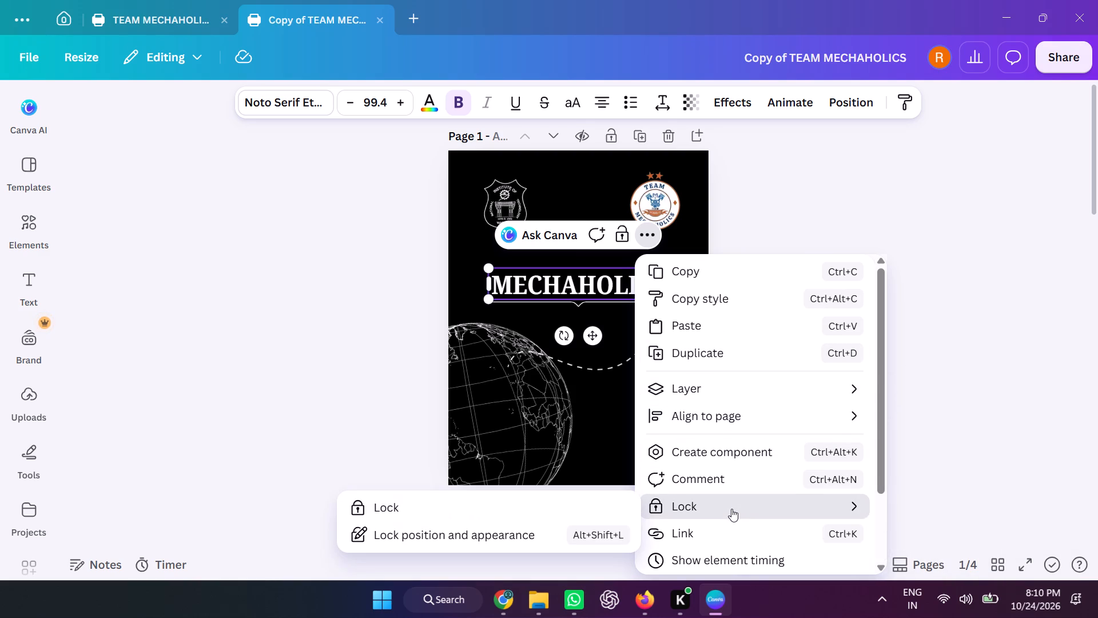
pyautogui.scroll(-5, 730, 533)
pyautogui.scroll(1, 798, 481)
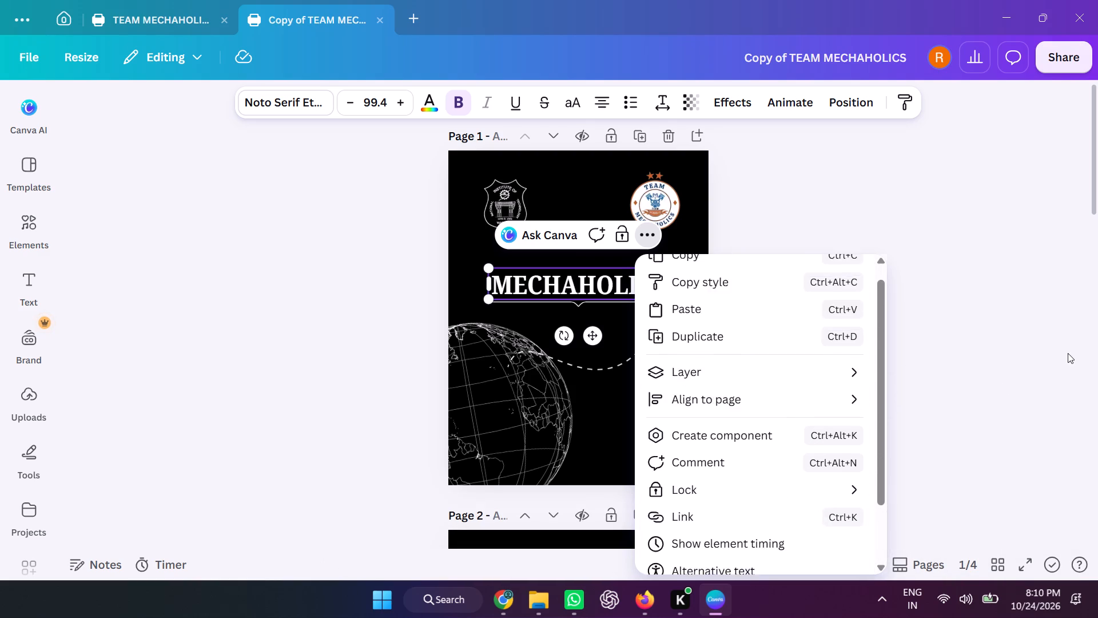
pyautogui.click(1068, 353)
# Download only the rocket with exhaust flames on page 2 as a PNG with a transparent background.
pyautogui.scroll(-2, 669, 365)
pyautogui.scroll(-2, 634, 480)
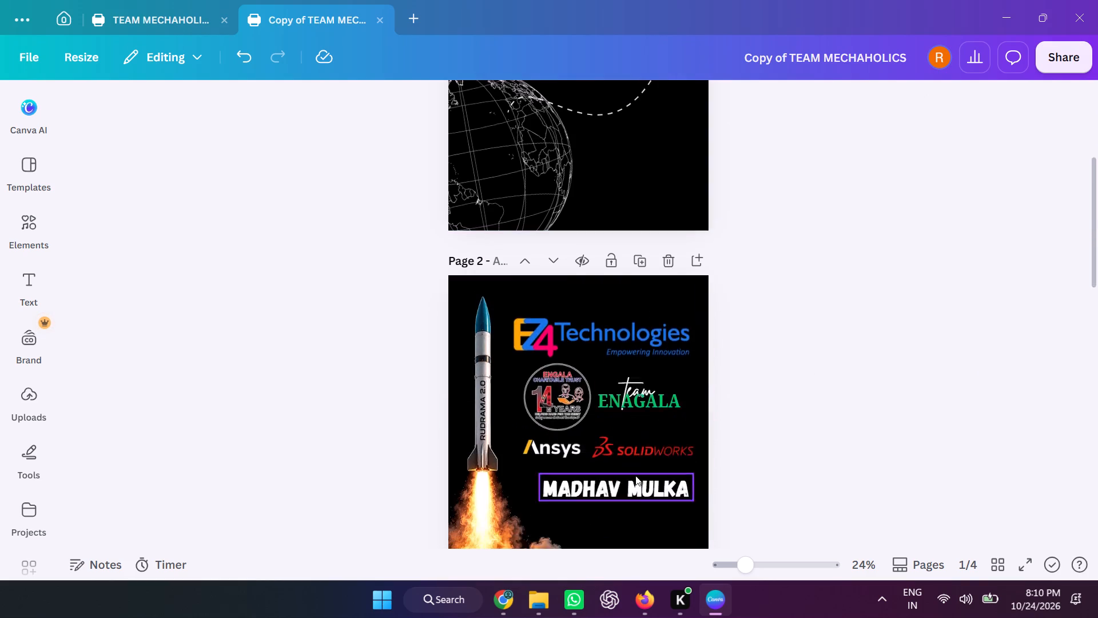
pyautogui.scroll(3, 539, 260)
pyautogui.scroll(-4, 495, 367)
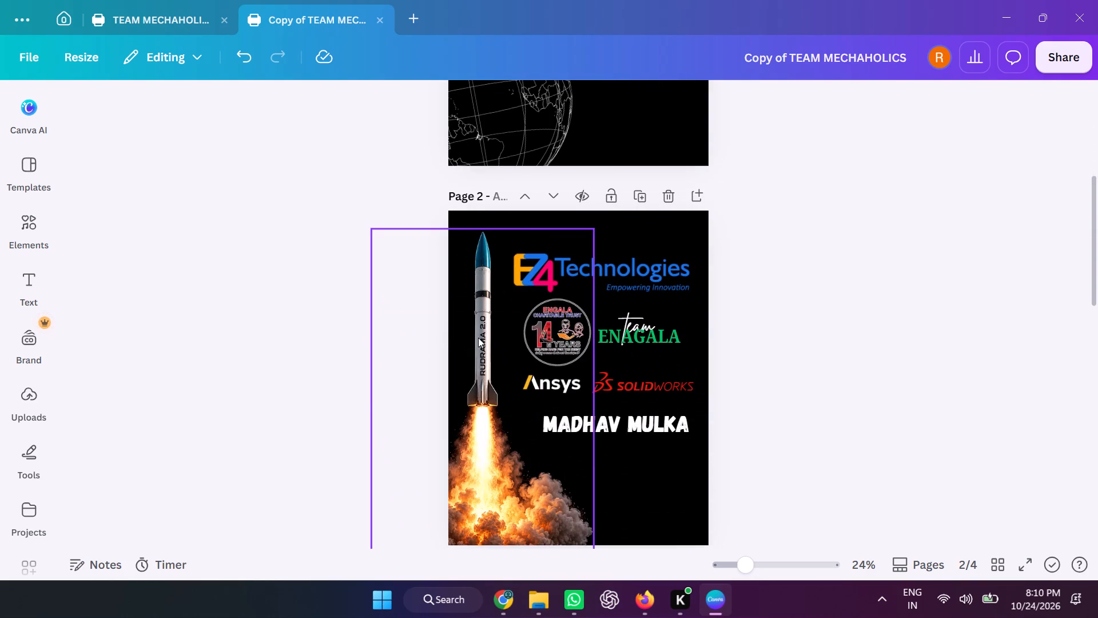
pyautogui.rightClick(483, 331)
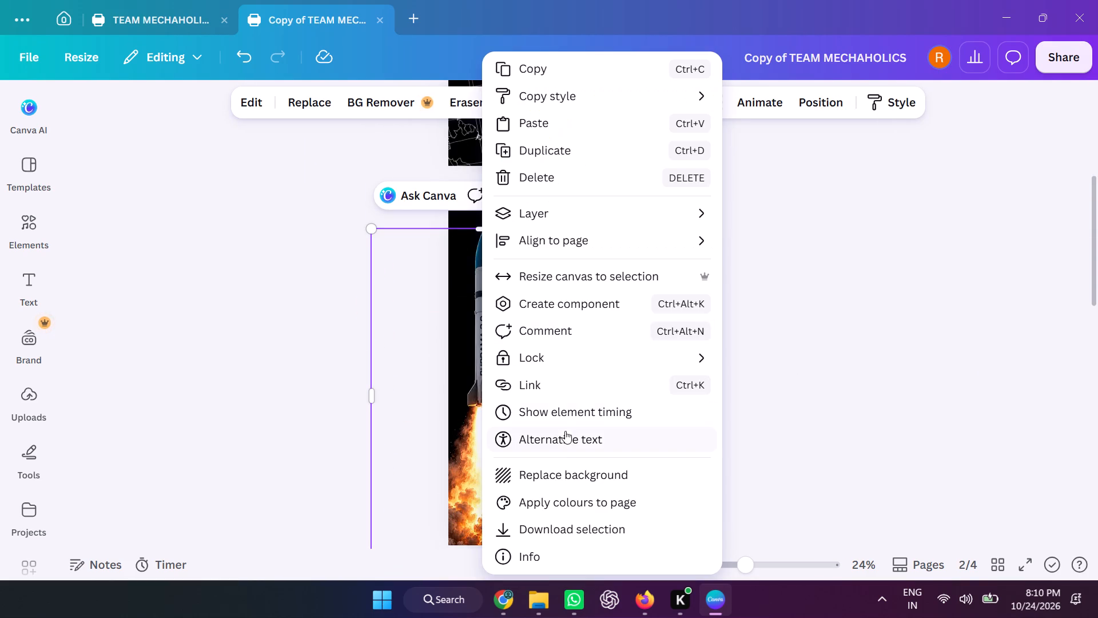
pyautogui.click(552, 525)
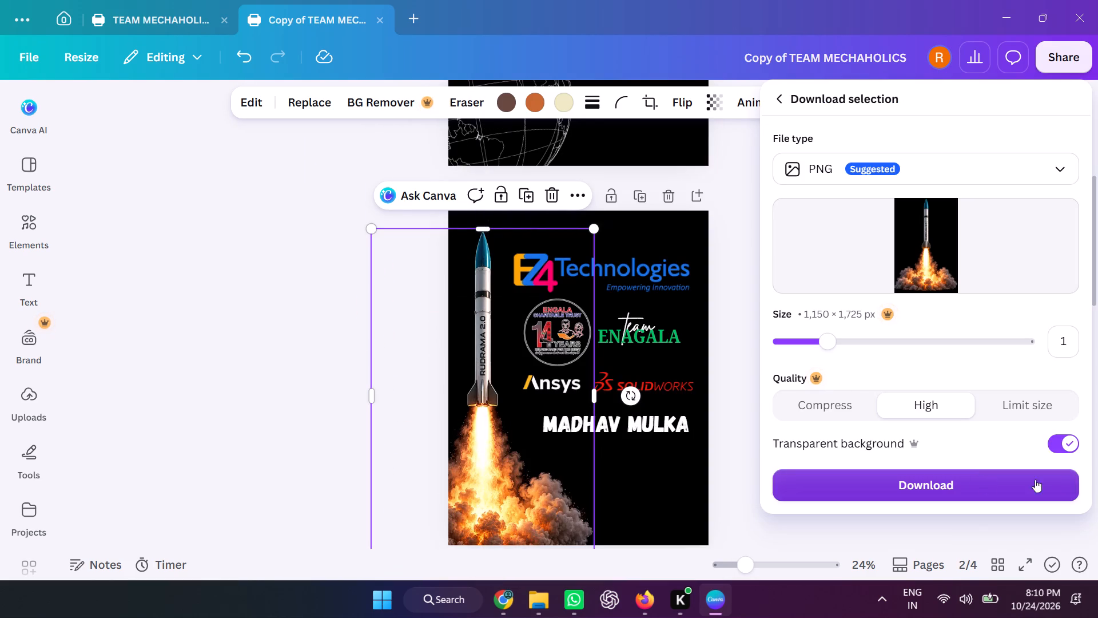
pyautogui.click(951, 492)
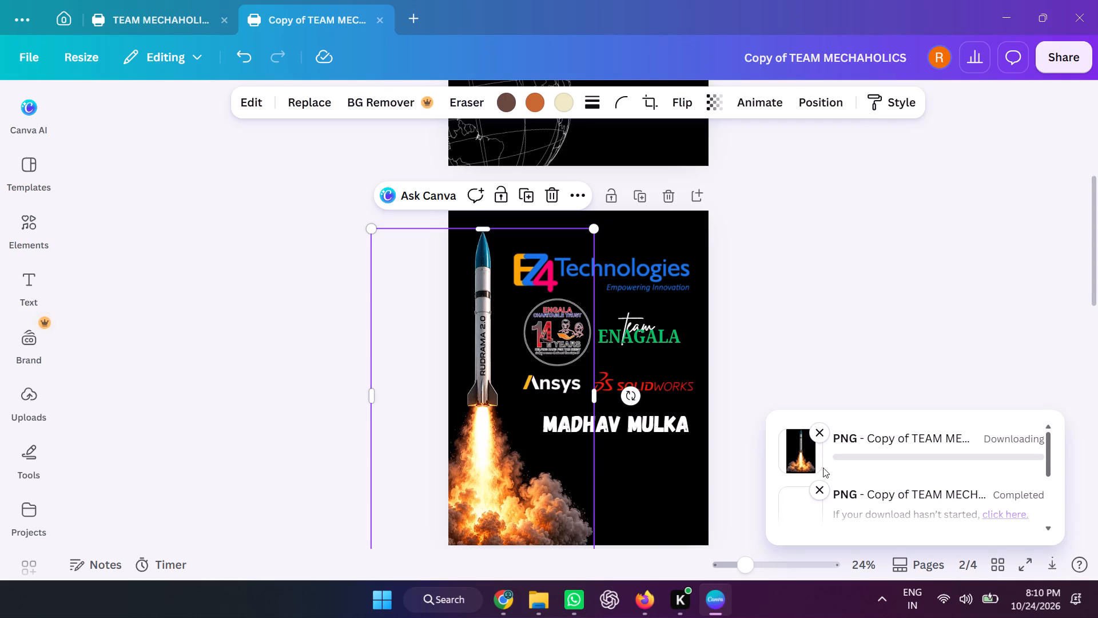
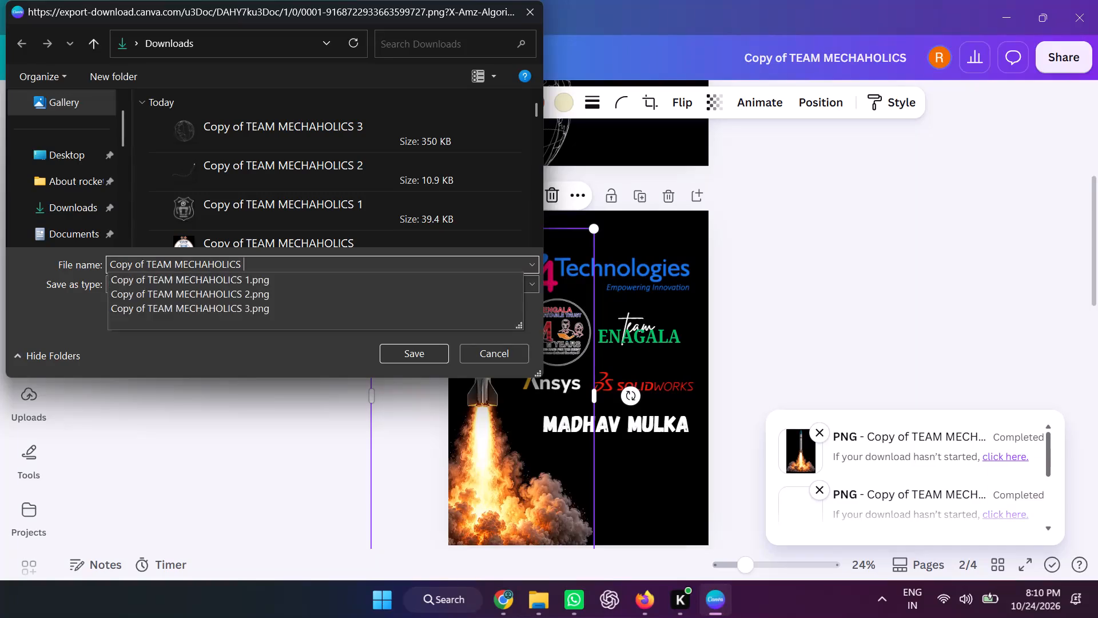
# Save the rocket PNG in Downloads as Copy of TEAM MECHAHOLICS 4.
pyautogui.click(416, 358)
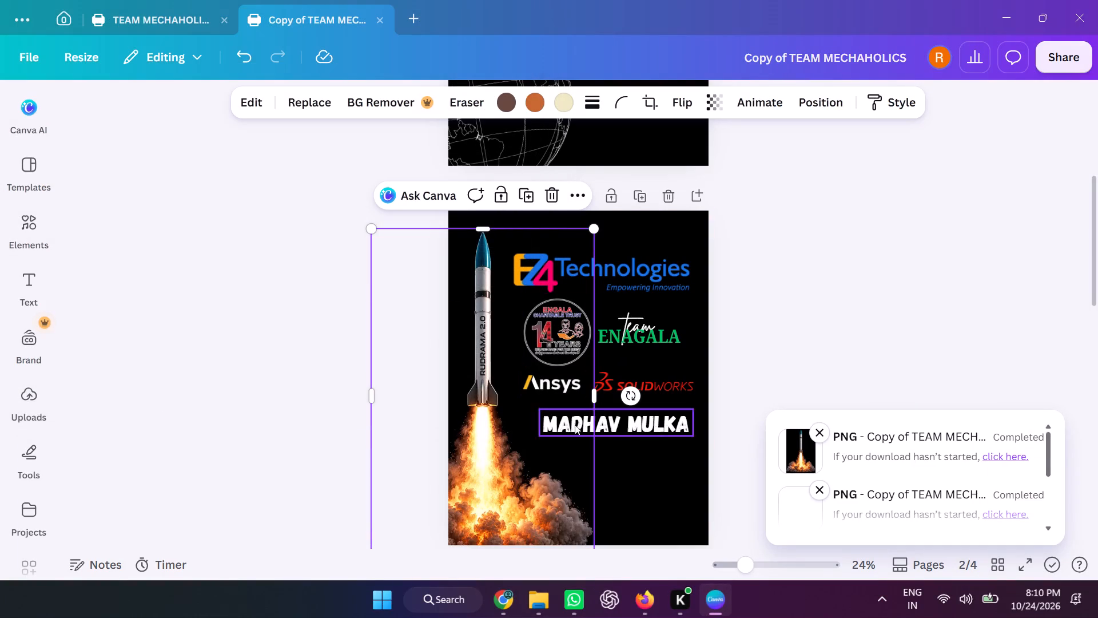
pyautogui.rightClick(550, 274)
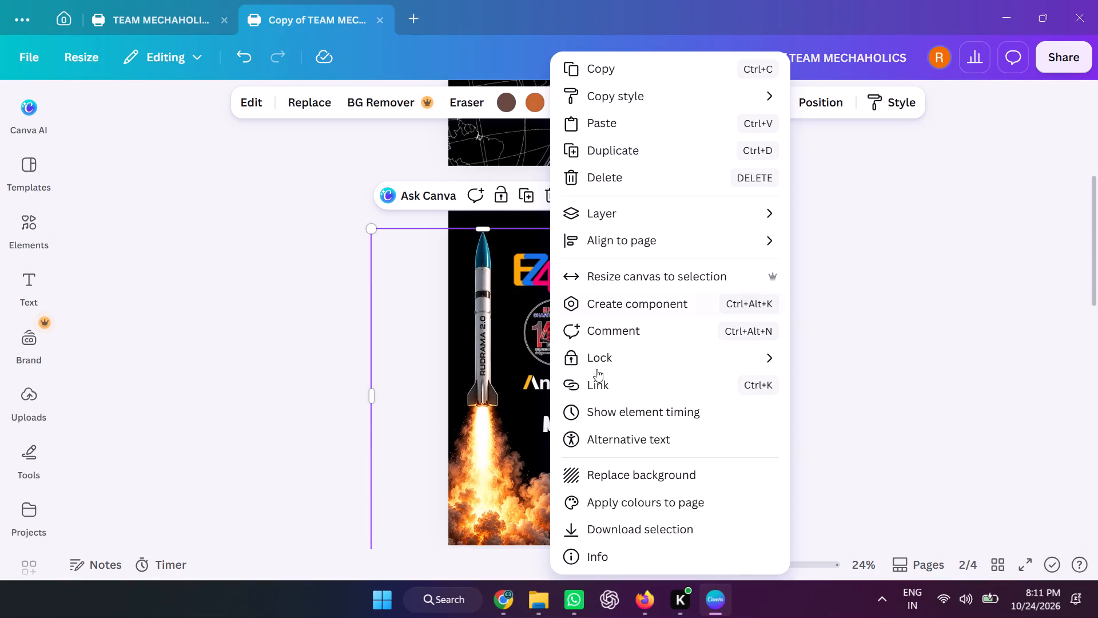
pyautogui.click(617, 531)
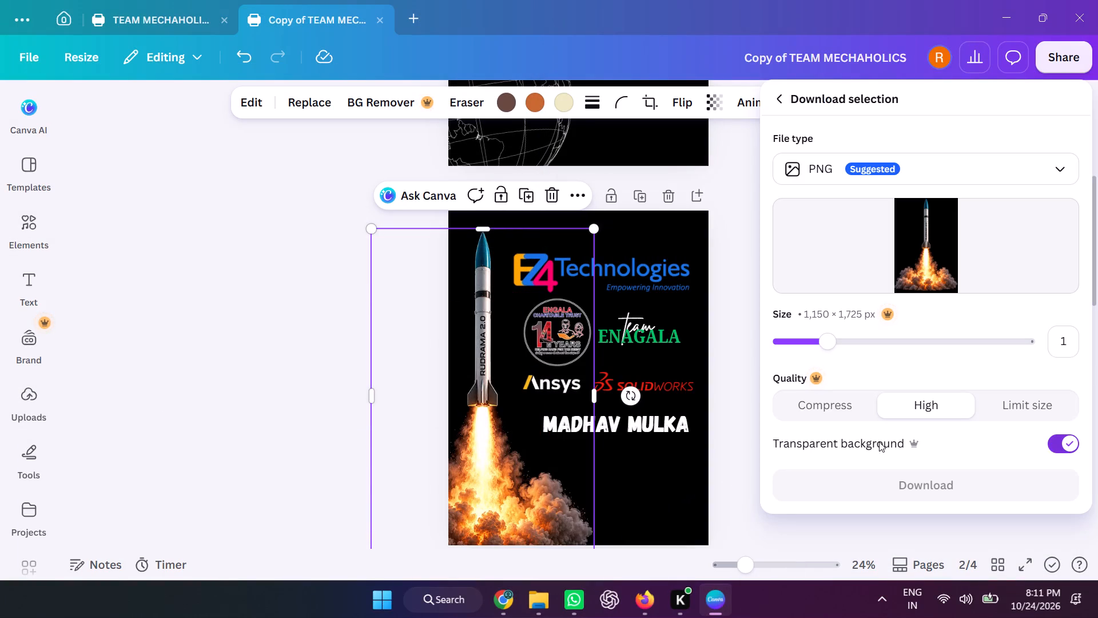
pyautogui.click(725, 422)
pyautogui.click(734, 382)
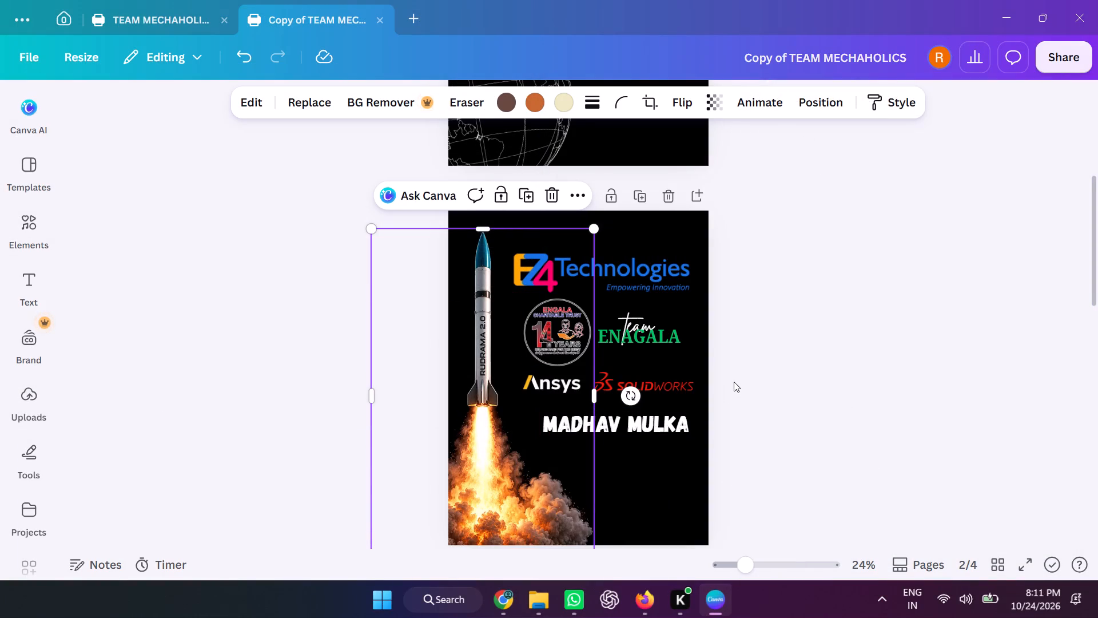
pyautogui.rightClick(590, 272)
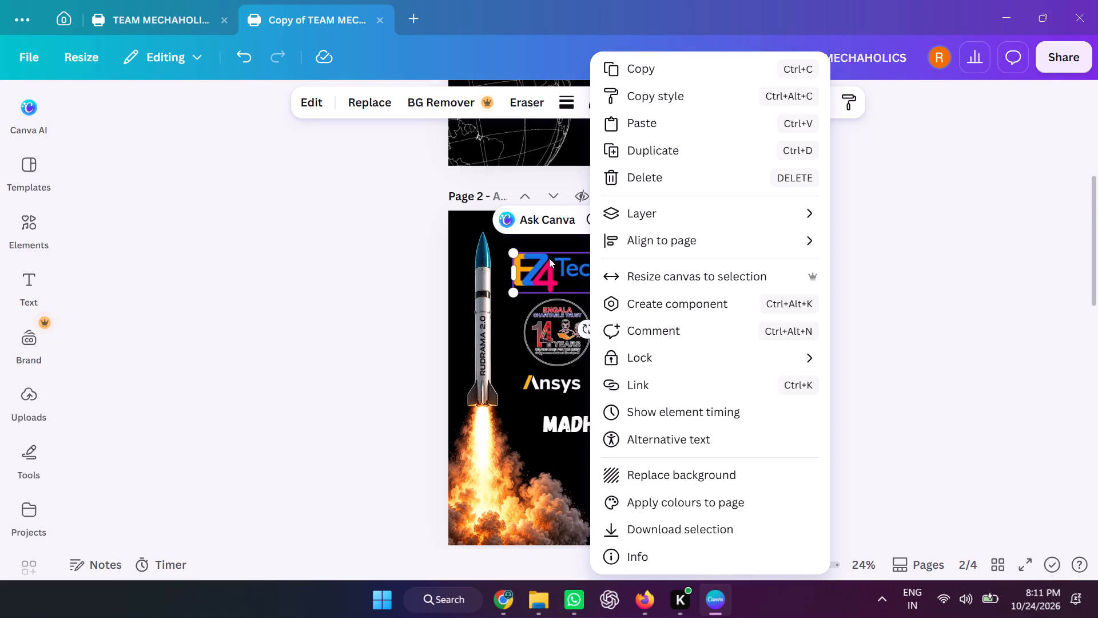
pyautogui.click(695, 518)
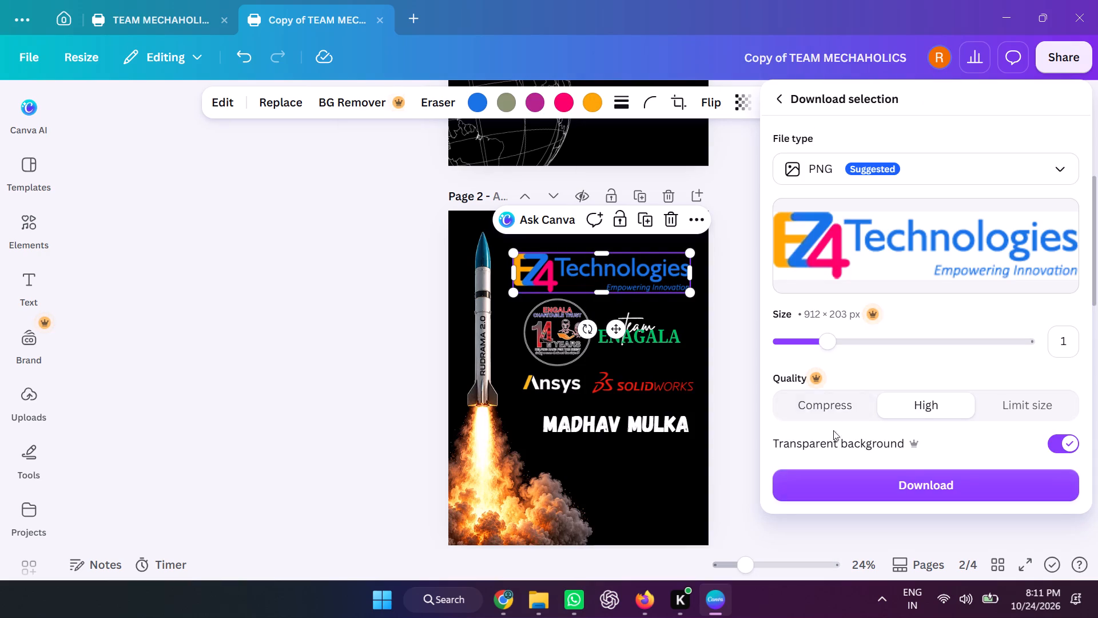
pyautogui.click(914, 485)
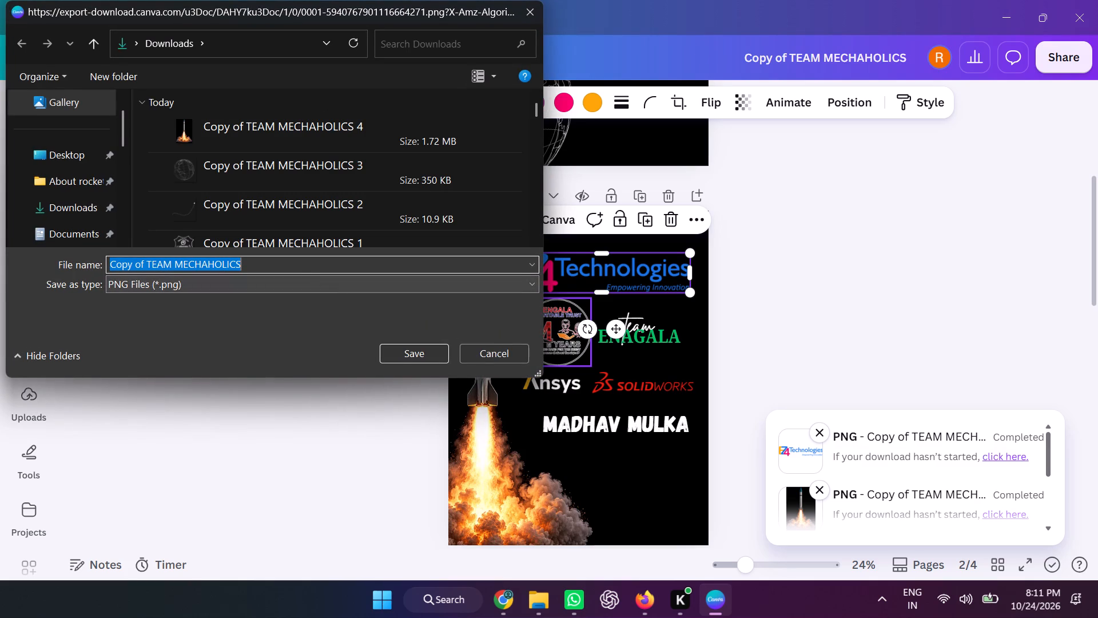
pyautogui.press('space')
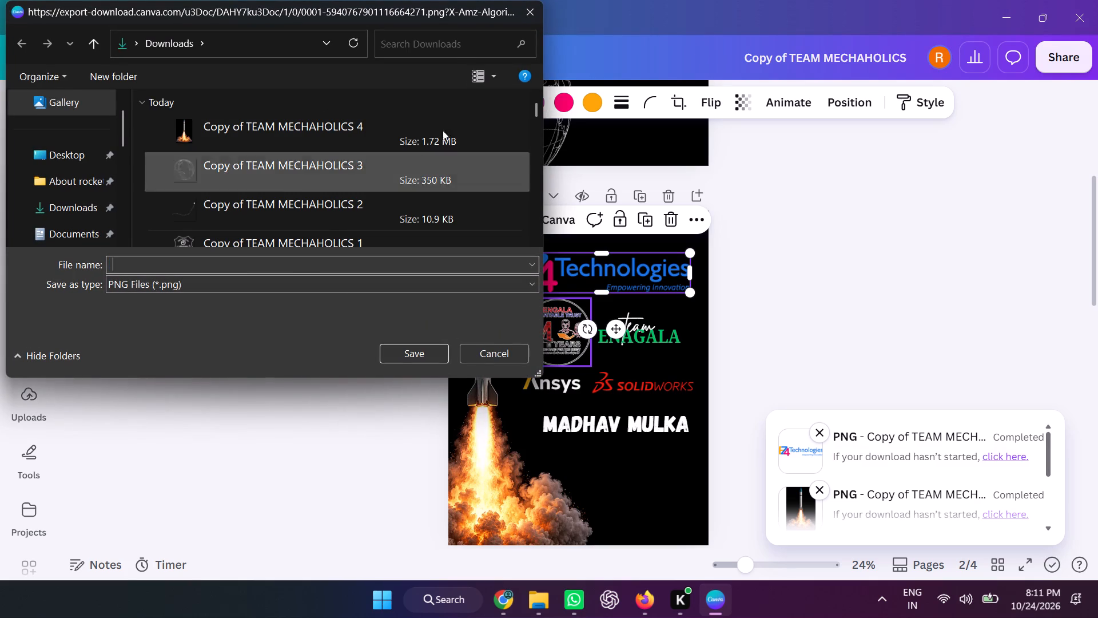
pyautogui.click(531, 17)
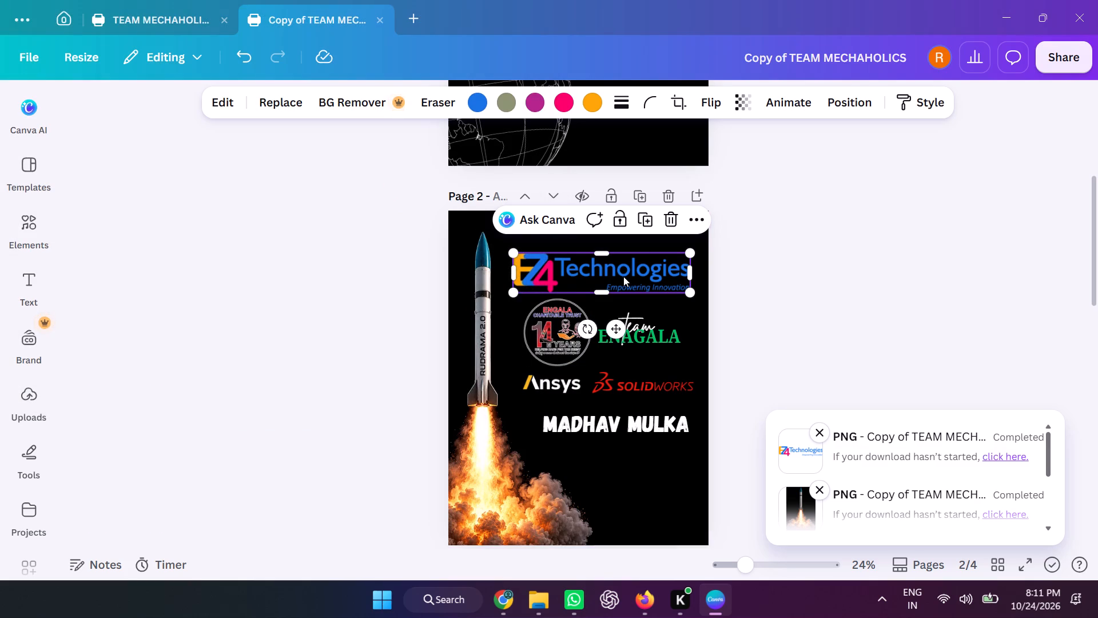
# Download only the EZ4 Technologies logo on page 2 as a transparent PNG named Copy of TEAM MECHAHOLICS 5.
pyautogui.rightClick(623, 276)
pyautogui.click(710, 525)
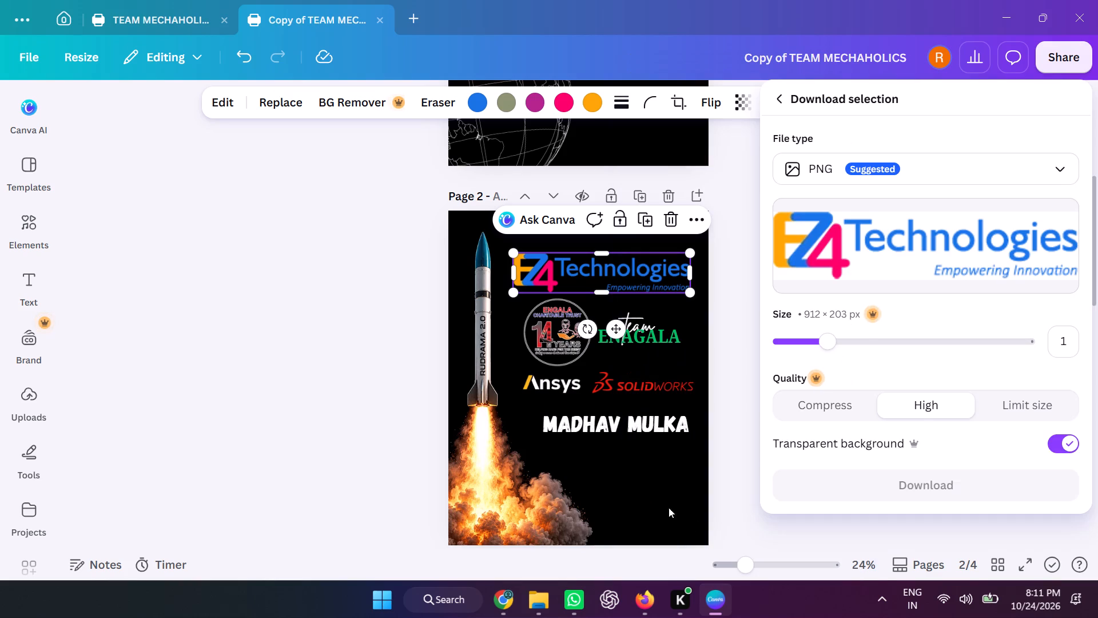
pyautogui.click(878, 485)
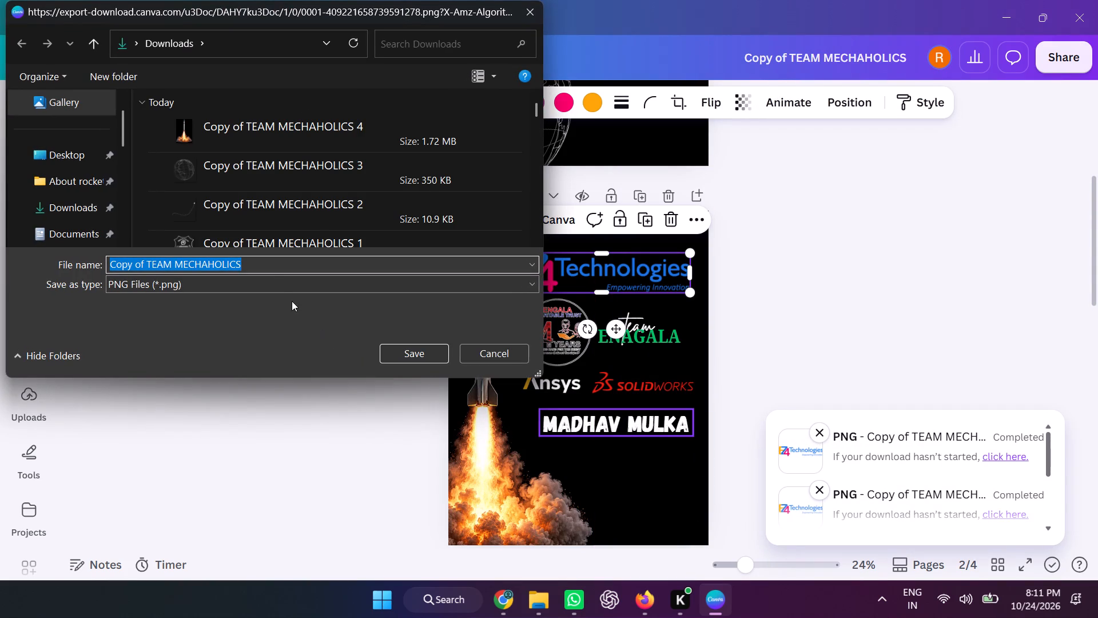
pyautogui.click(271, 263)
pyautogui.click(271, 261)
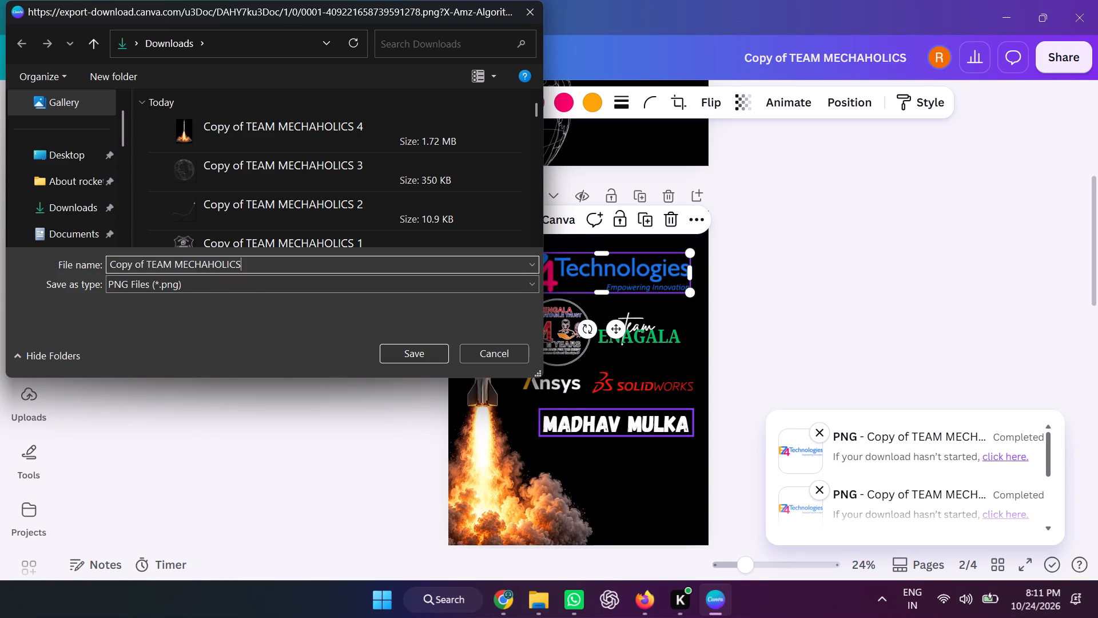
pyautogui.press('space')
pyautogui.press('5')
pyautogui.click(406, 360)
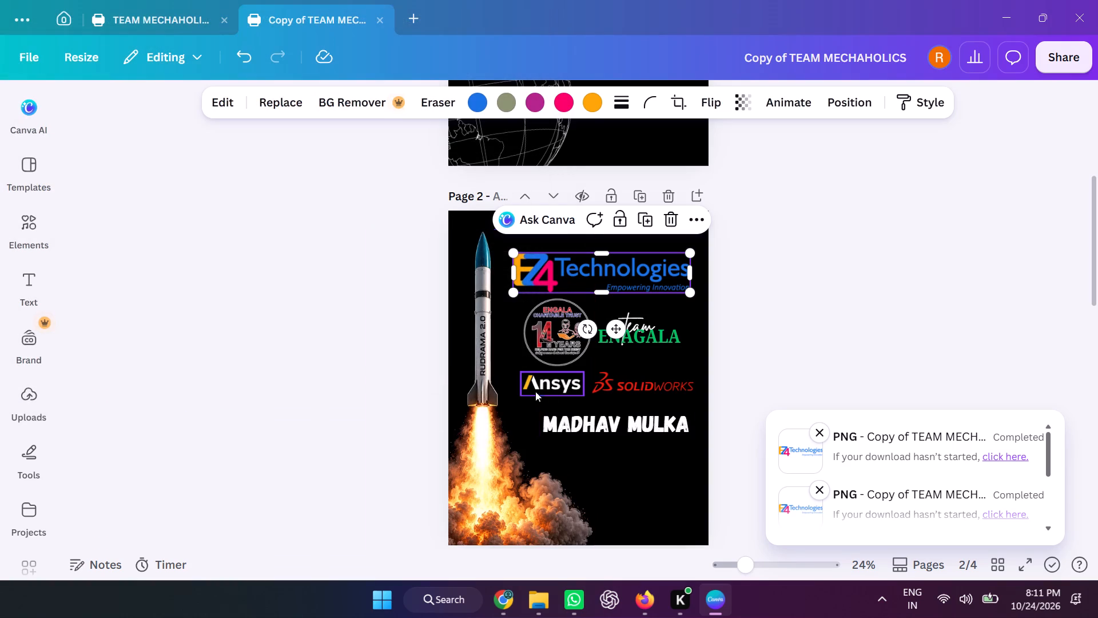
# Download only the round Engala Charitable Trust logo on page 2 as a transparent PNG named Copy of TEAM MECHAHOLICS 6.
pyautogui.rightClick(560, 336)
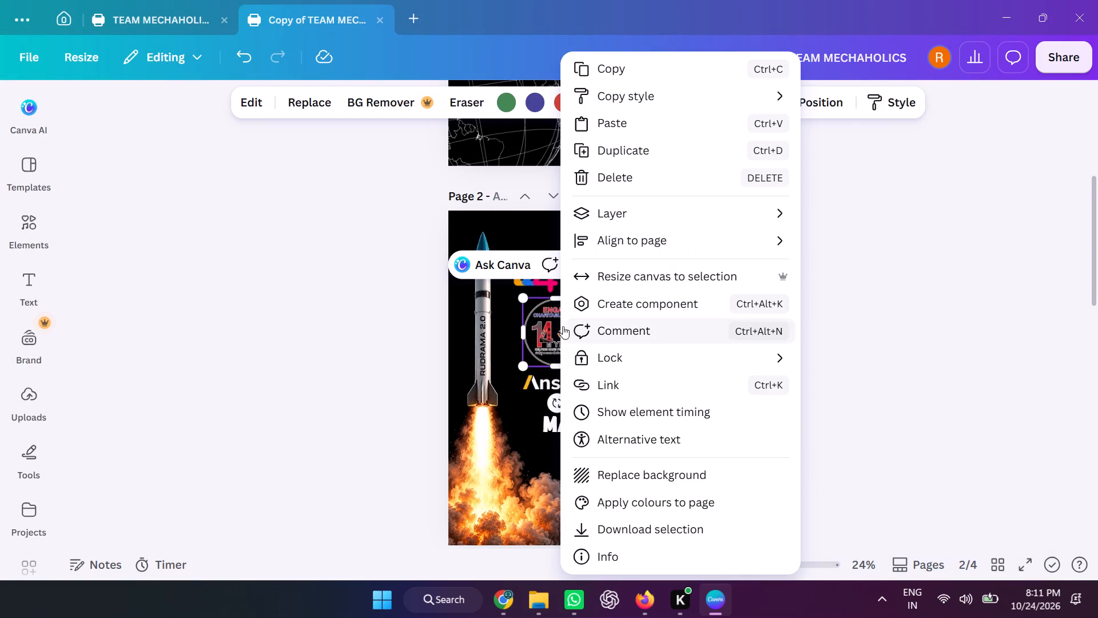
pyautogui.click(623, 526)
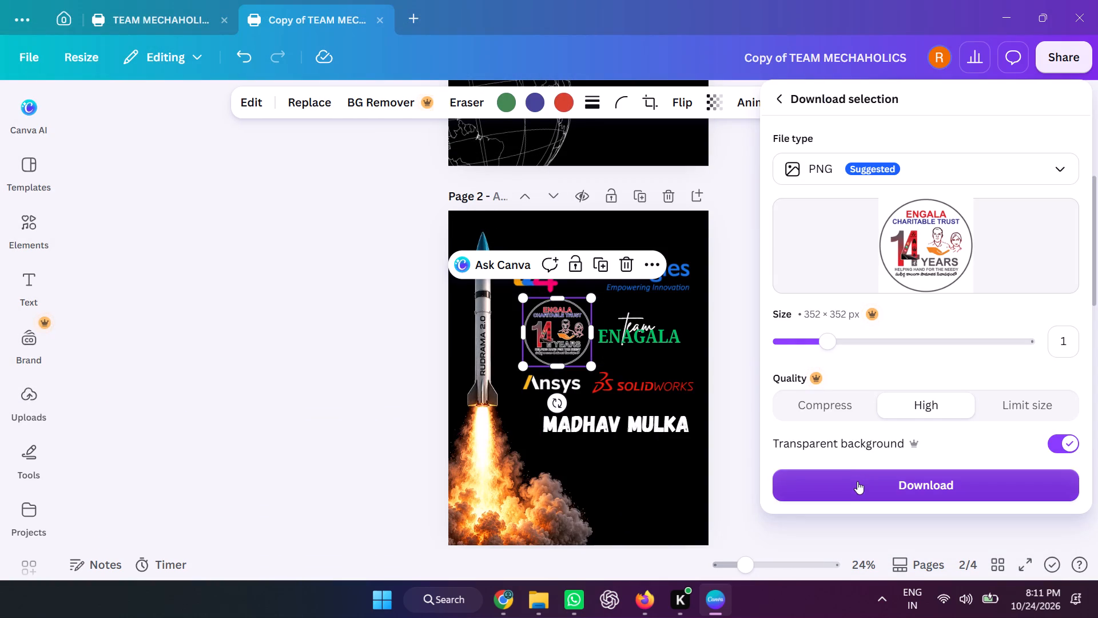
pyautogui.click(858, 482)
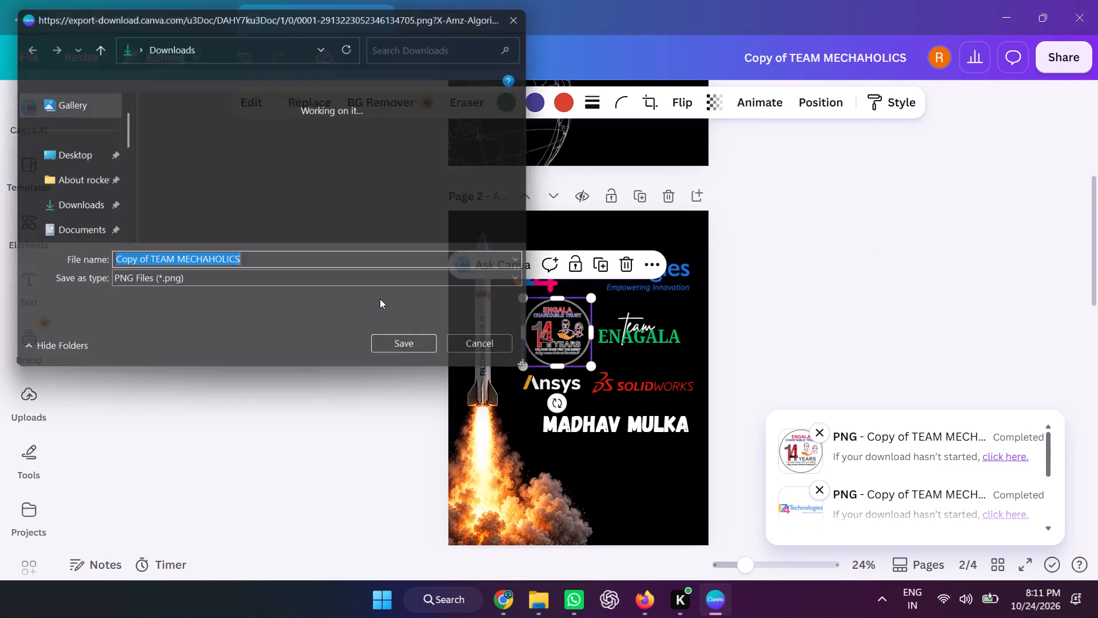
pyautogui.click(268, 267)
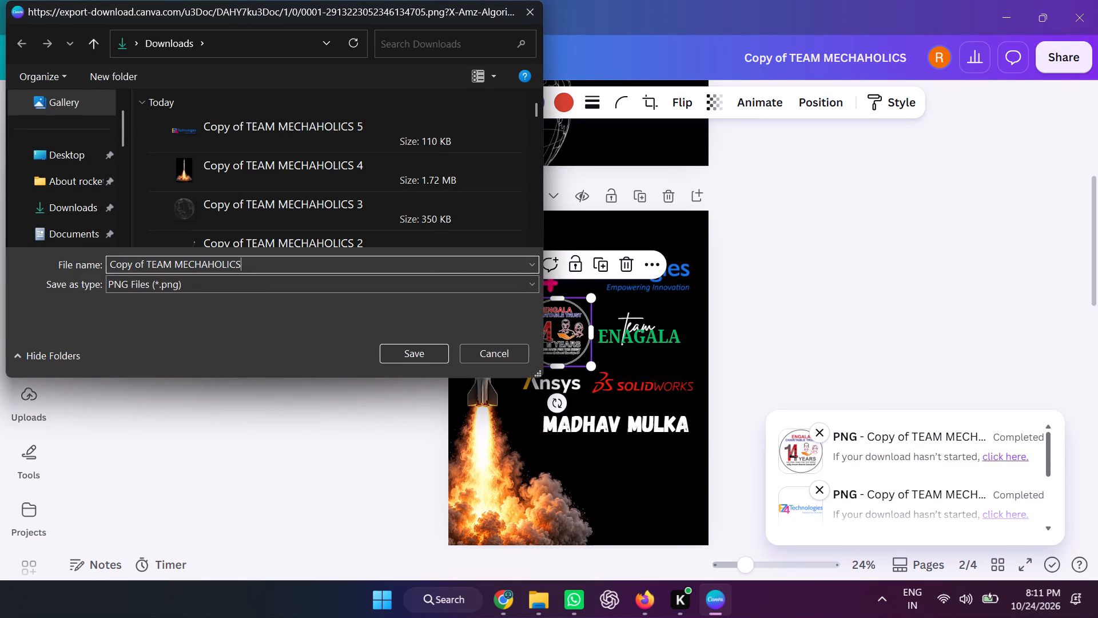
pyautogui.press('space')
pyautogui.press('6')
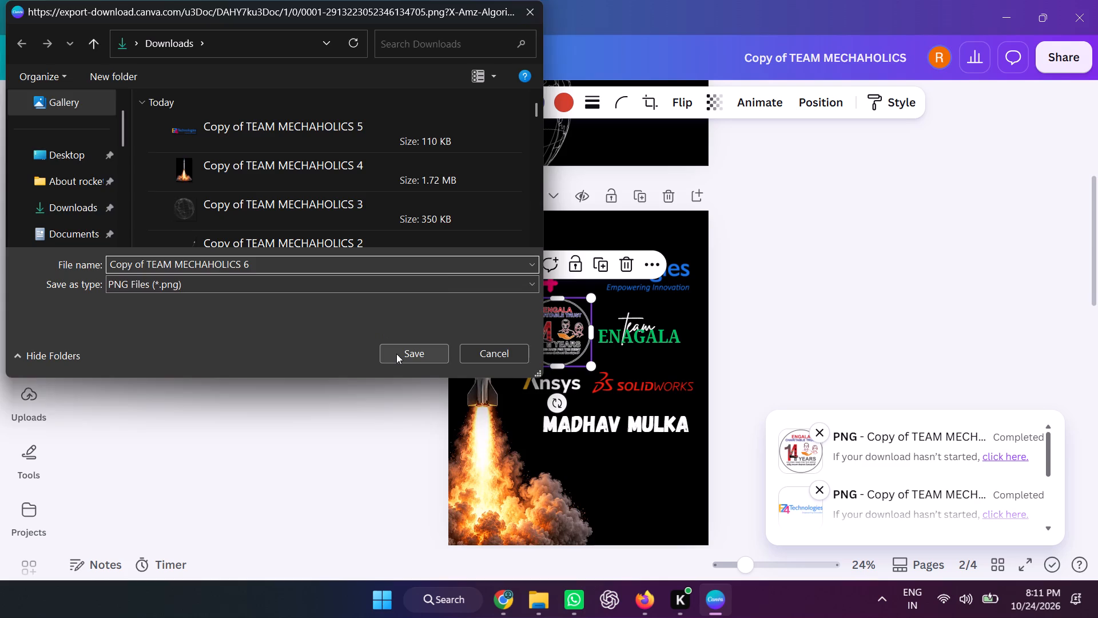
pyautogui.click(396, 354)
# Download only the grouped team ENAGALA text on page 2 as a transparent PNG named Copy of TEAM MECHAHOLICS 7.
pyautogui.rightClick(629, 315)
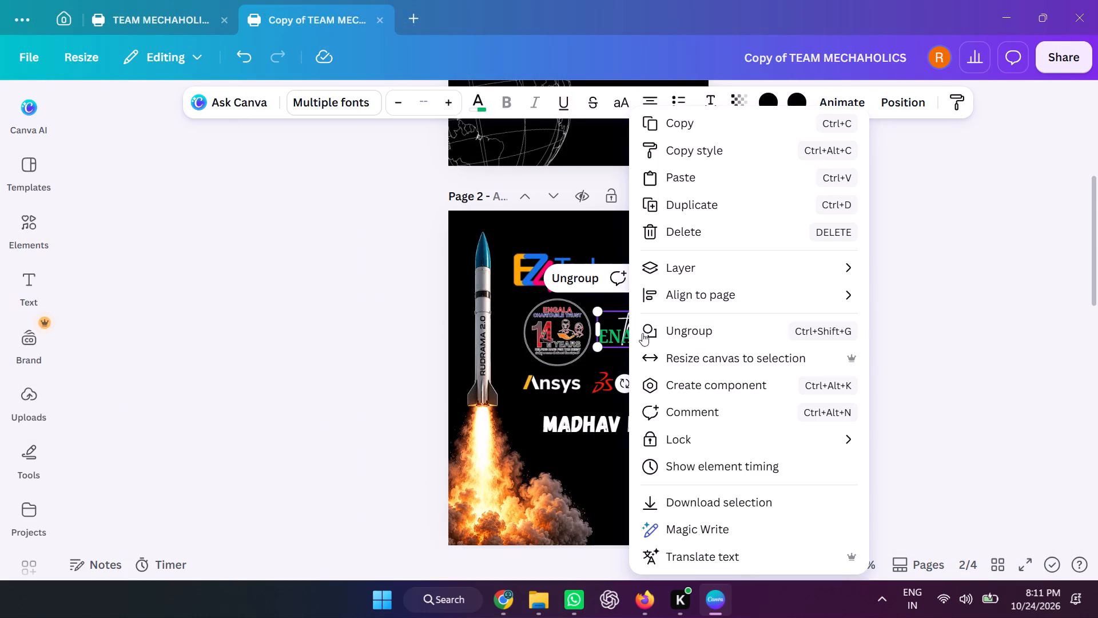
pyautogui.click(708, 509)
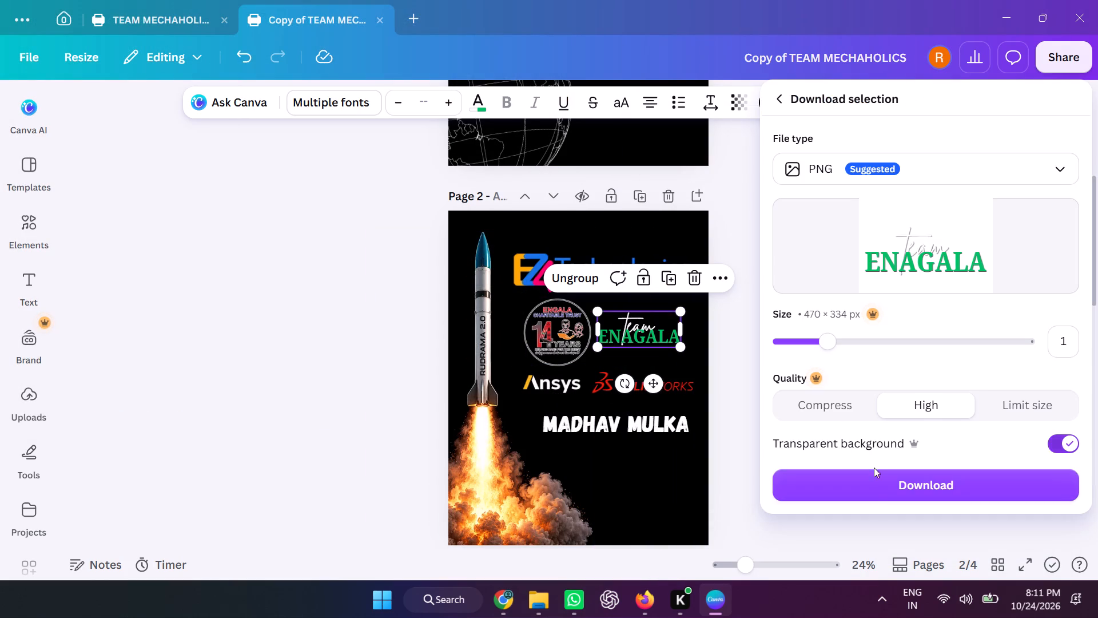
pyautogui.click(874, 473)
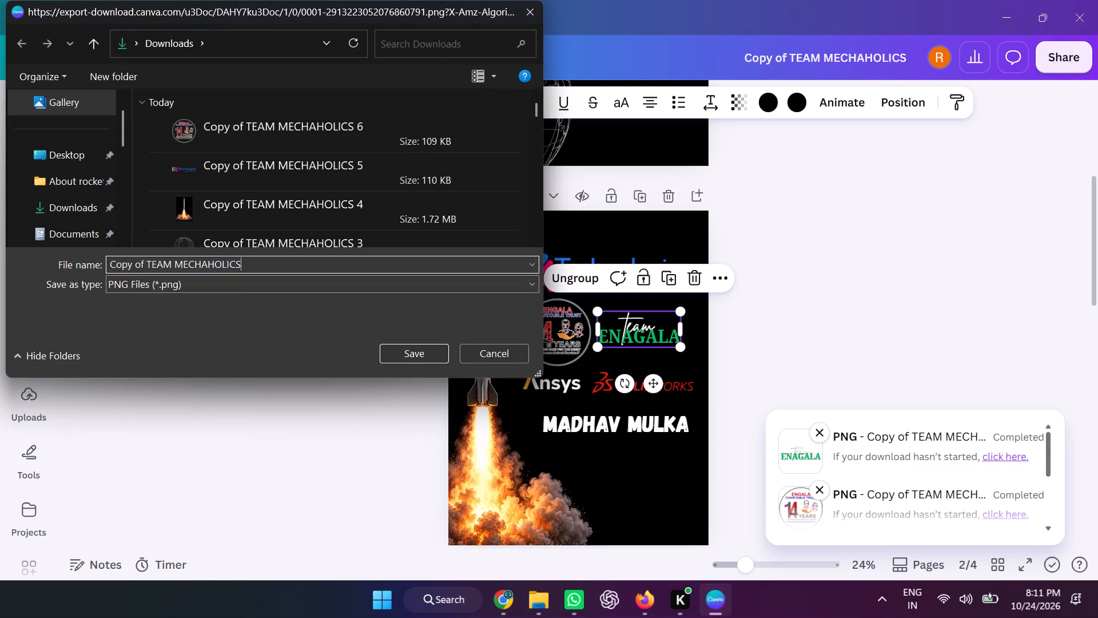
pyautogui.click(254, 264)
pyautogui.press('space')
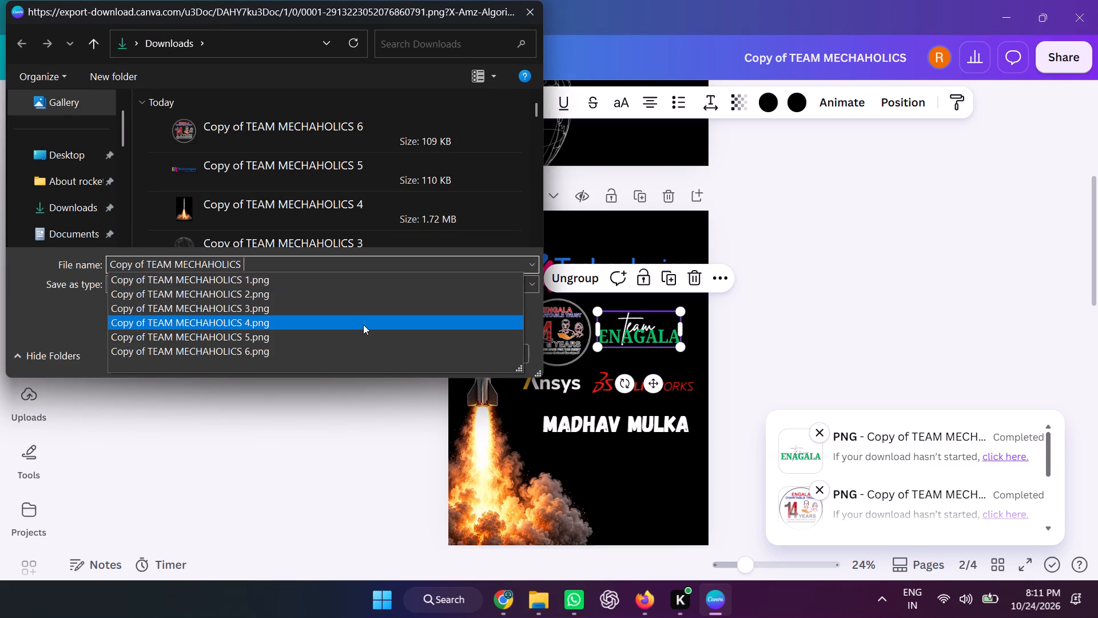
pyautogui.press('7')
pyautogui.click(424, 346)
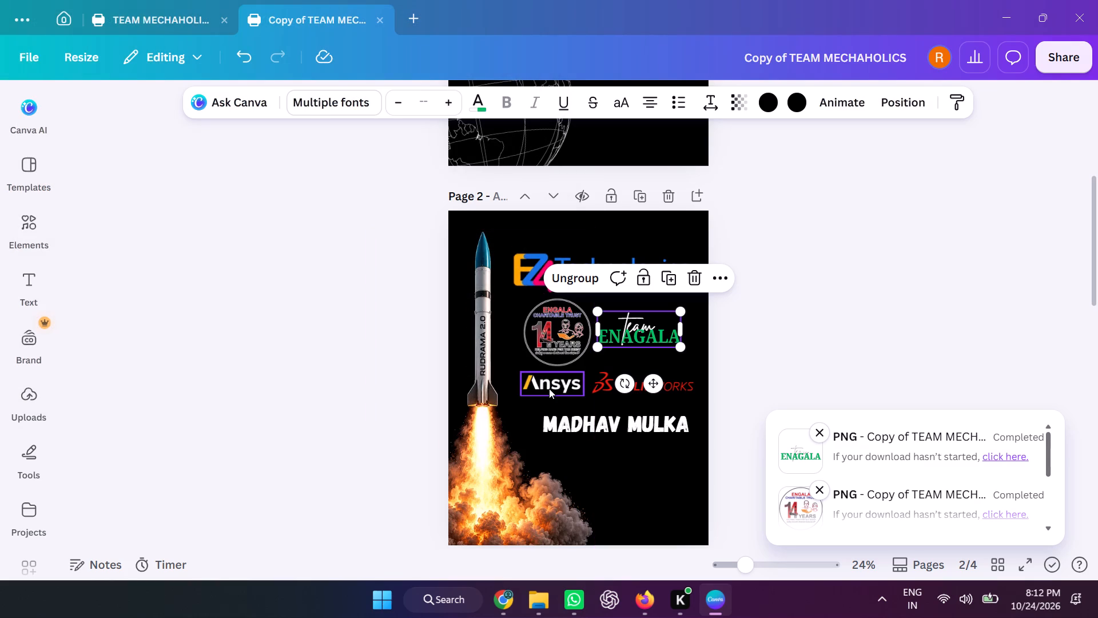
# Download only the Ansys logo on page 2 as a transparent PNG named Copy of TEAM MECHAHOLICS 8.
pyautogui.rightClick(549, 389)
pyautogui.click(603, 530)
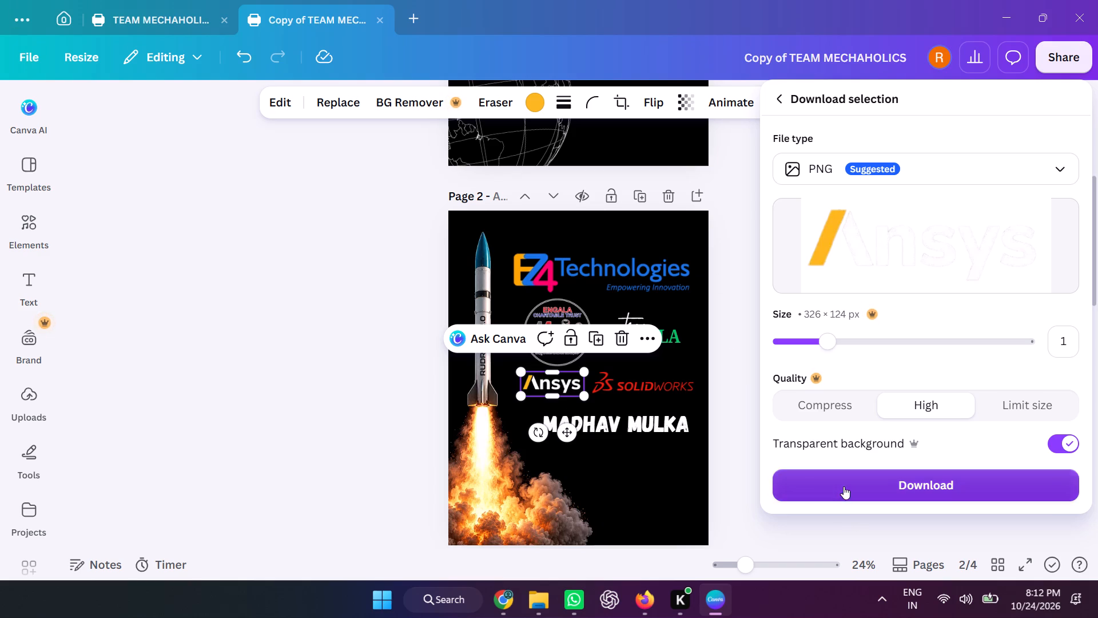
pyautogui.click(844, 486)
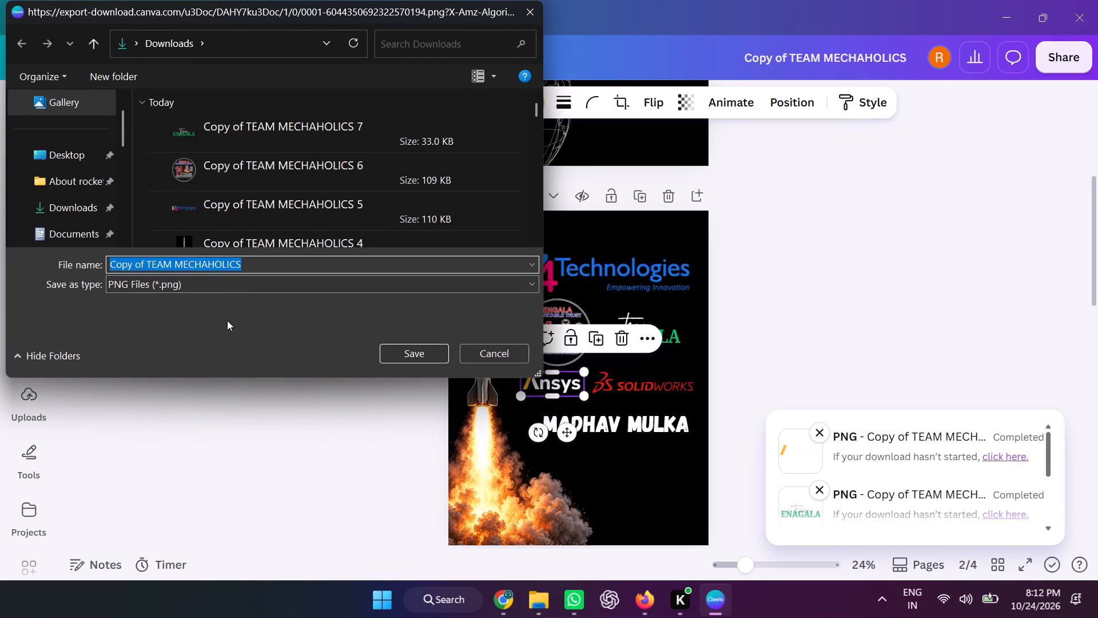
pyautogui.click(256, 266)
pyautogui.press('space')
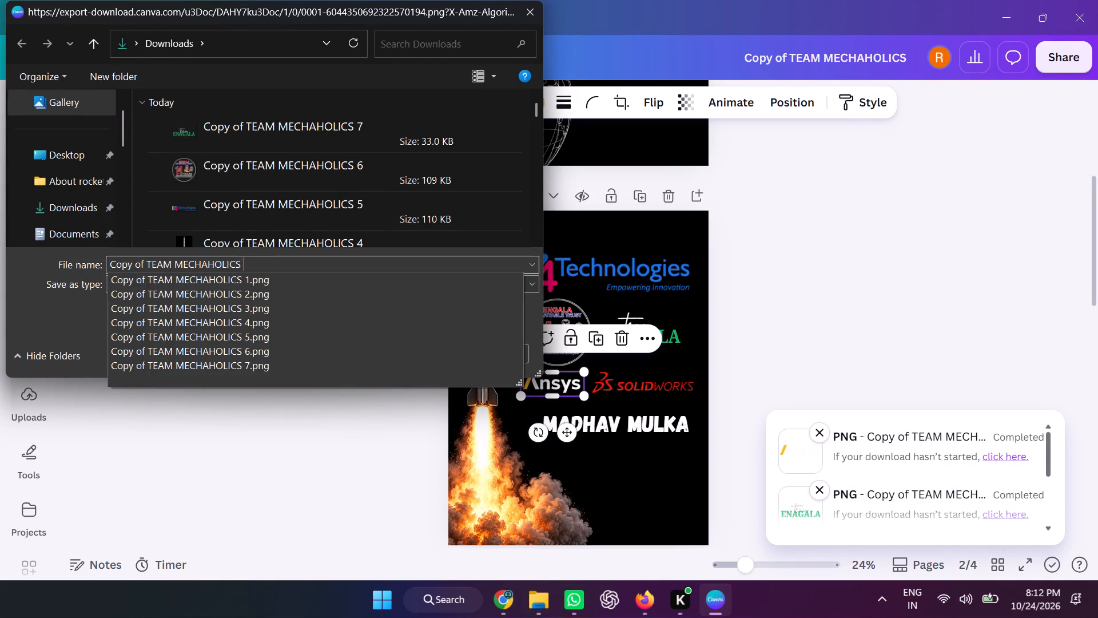
pyautogui.press('8')
pyautogui.click(413, 362)
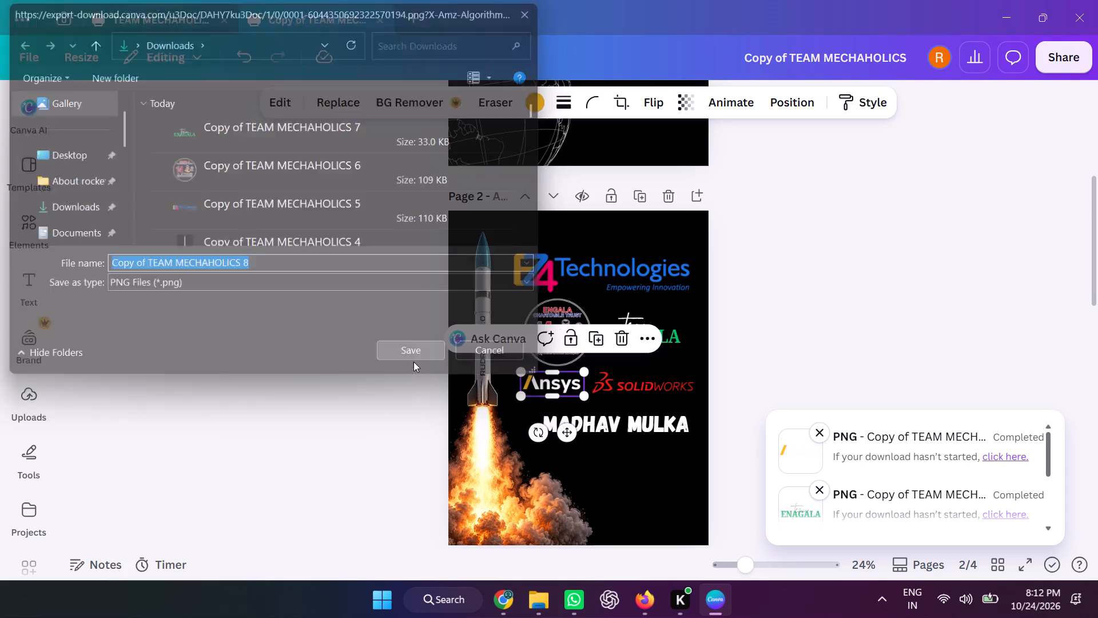
# Download only the SolidWorks logo on page 2 as a PNG named Copy of TEAM MECHAHOLICS 9.
pyautogui.rightClick(622, 391)
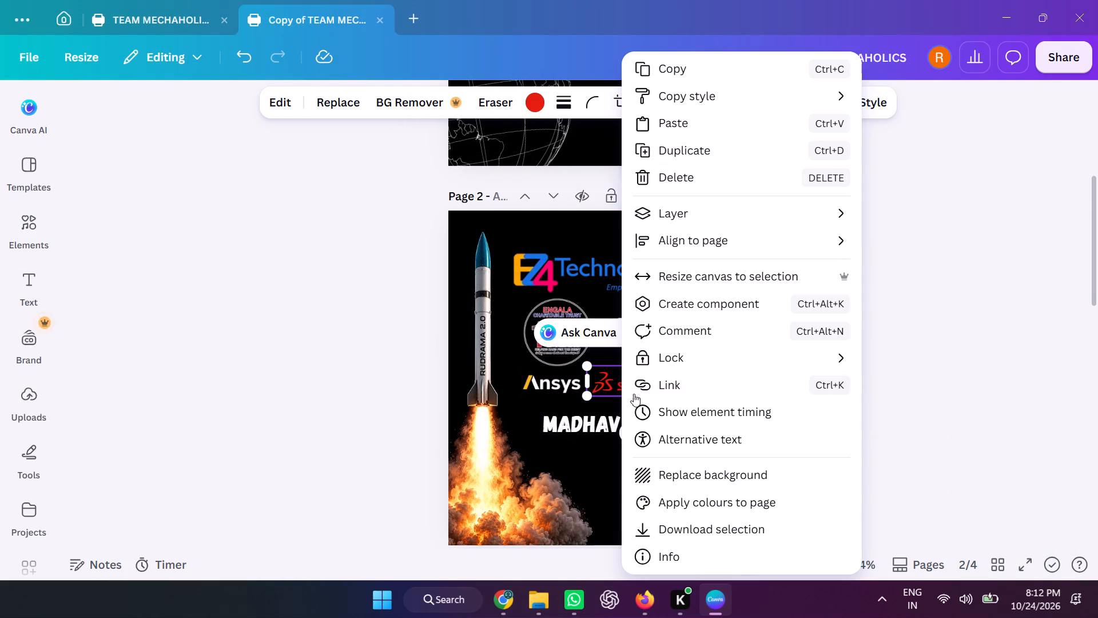
pyautogui.click(668, 533)
pyautogui.click(801, 476)
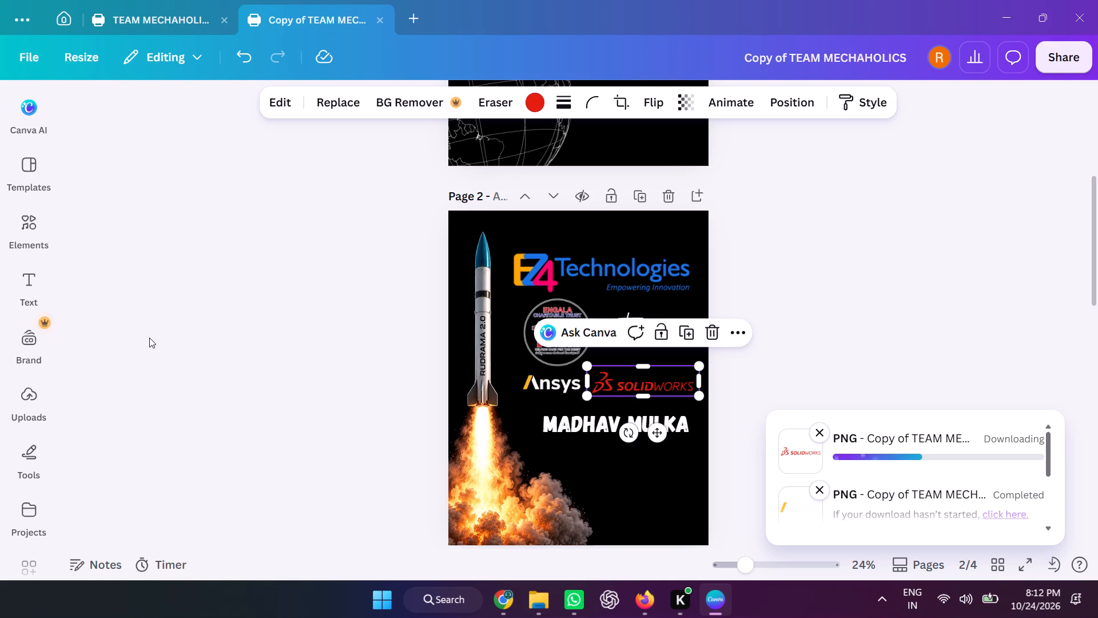
pyautogui.click(261, 258)
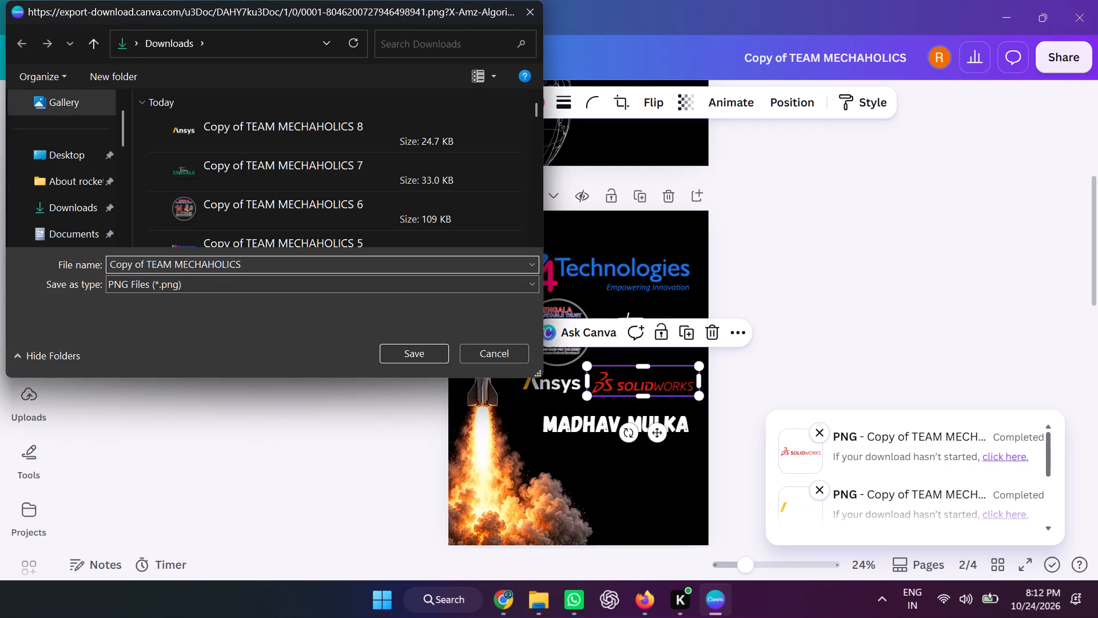
pyautogui.press('space')
pyautogui.press('9')
pyautogui.click(423, 357)
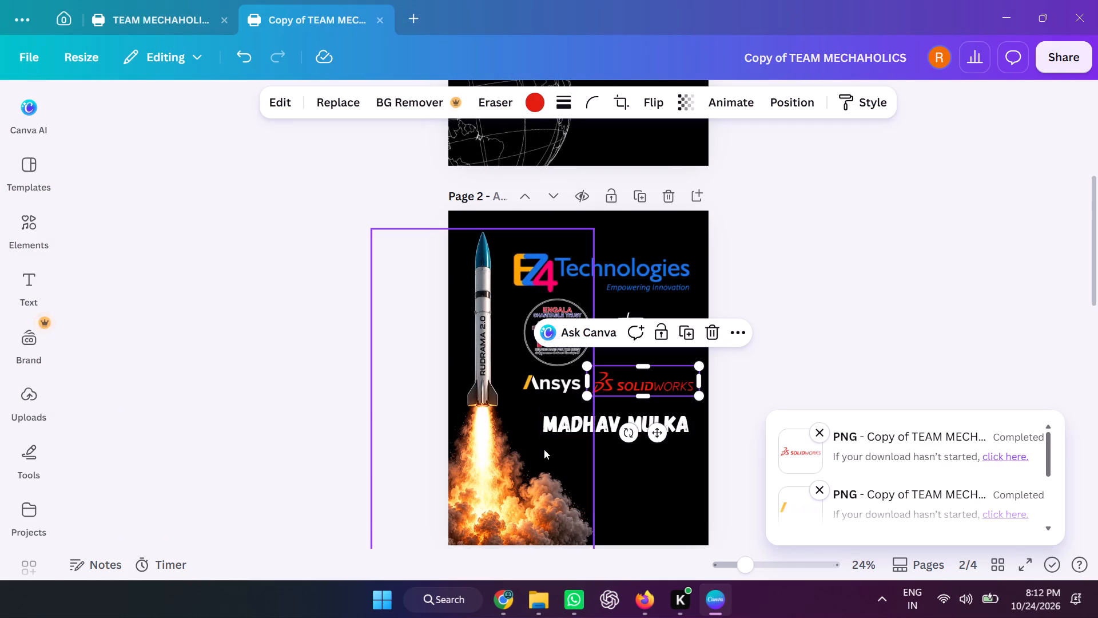
# Download only the IN-SPACe logo on page 3 as a PNG named Copy of TEAM MECHAHOLICS 10.
pyautogui.click(678, 498)
pyautogui.scroll(-5, 789, 388)
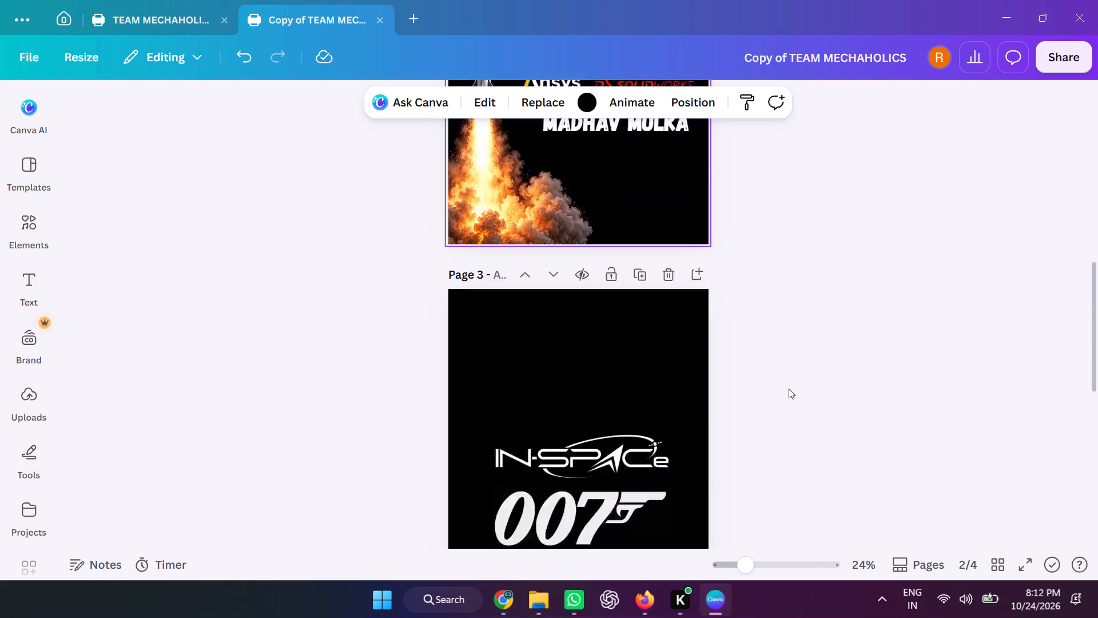
pyautogui.click(556, 370)
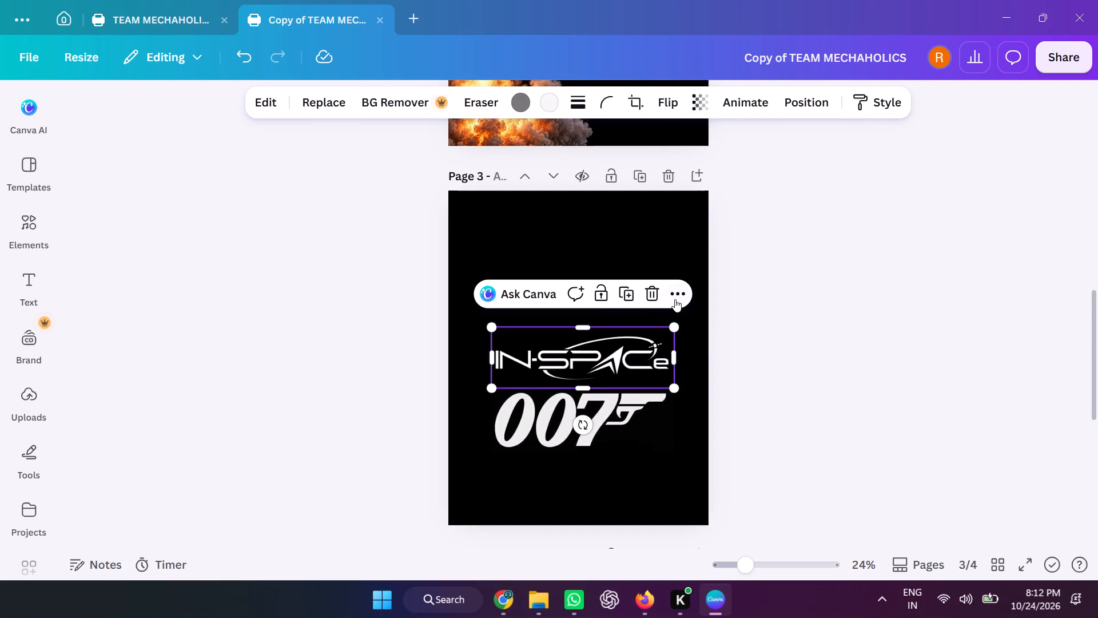
pyautogui.click(675, 299)
pyautogui.scroll(-1, 718, 537)
pyautogui.scroll(1, 718, 537)
pyautogui.scroll(-4, 718, 537)
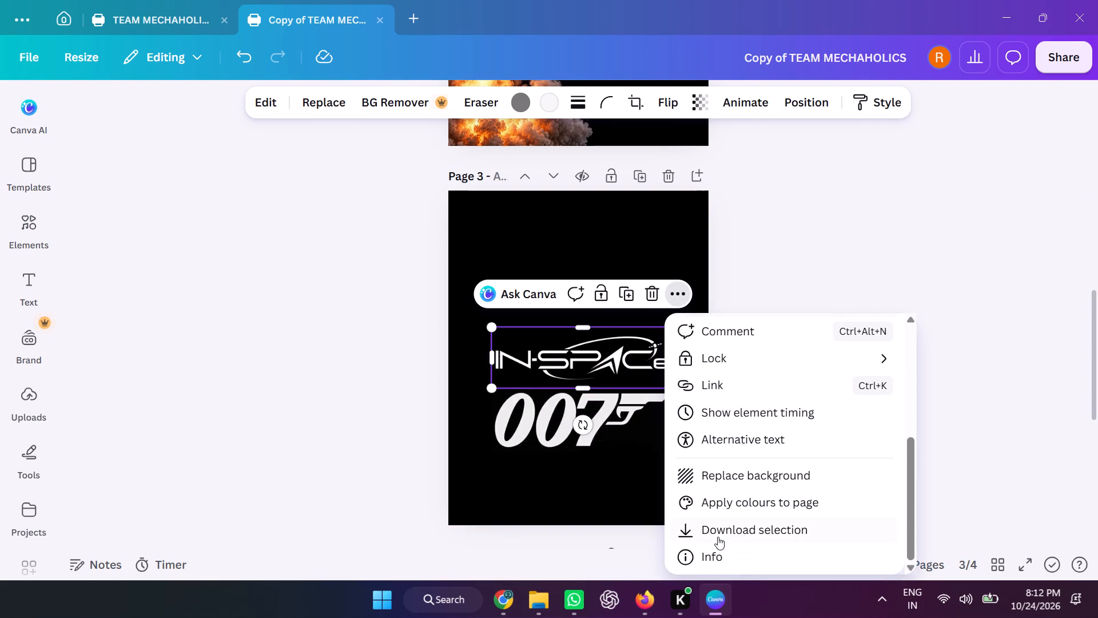
pyautogui.click(718, 529)
pyautogui.click(857, 497)
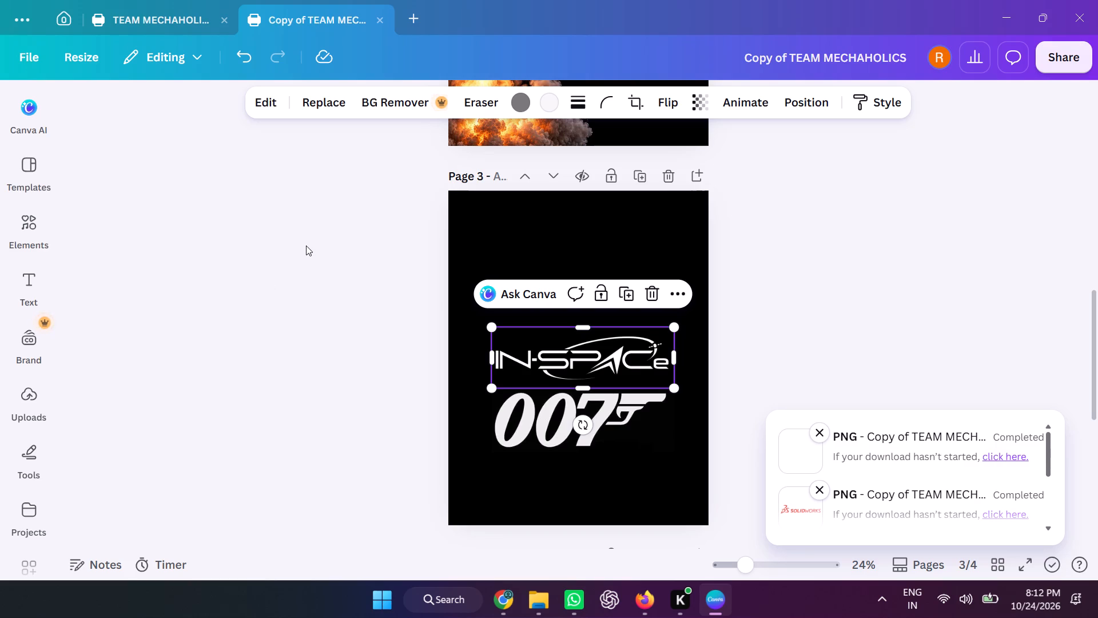
pyautogui.click(257, 259)
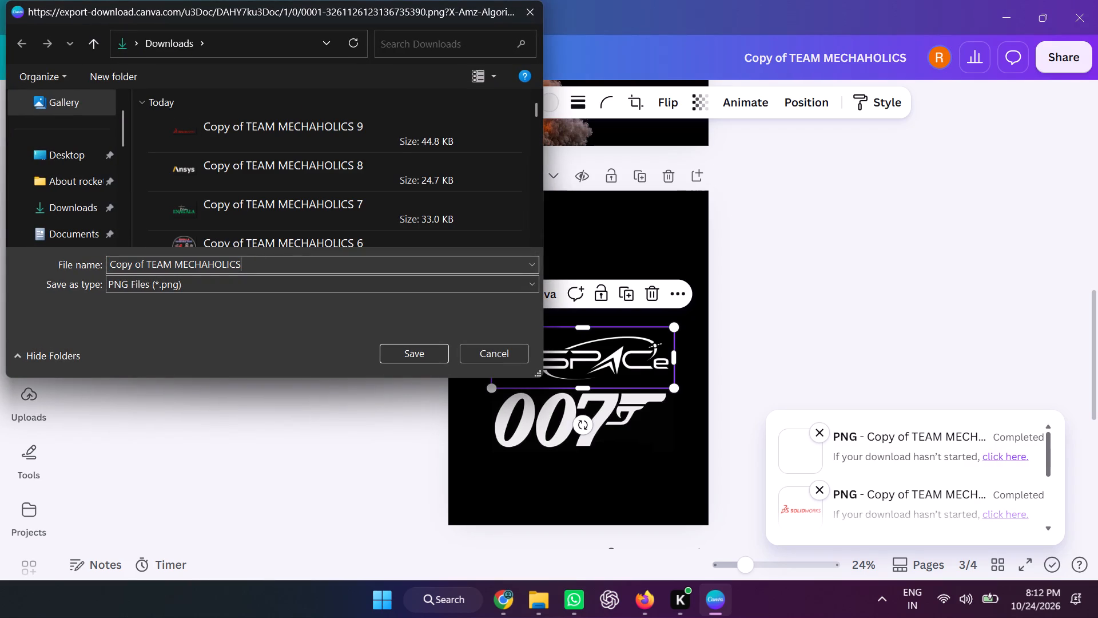
pyautogui.click(258, 261)
pyautogui.press('space')
pyautogui.write('1')
pyautogui.press('0')
pyautogui.click(428, 346)
# Download only the 007 logo on page 3 as a transparent PNG named Copy of TEAM MECHAHOLICS 11.
pyautogui.click(591, 447)
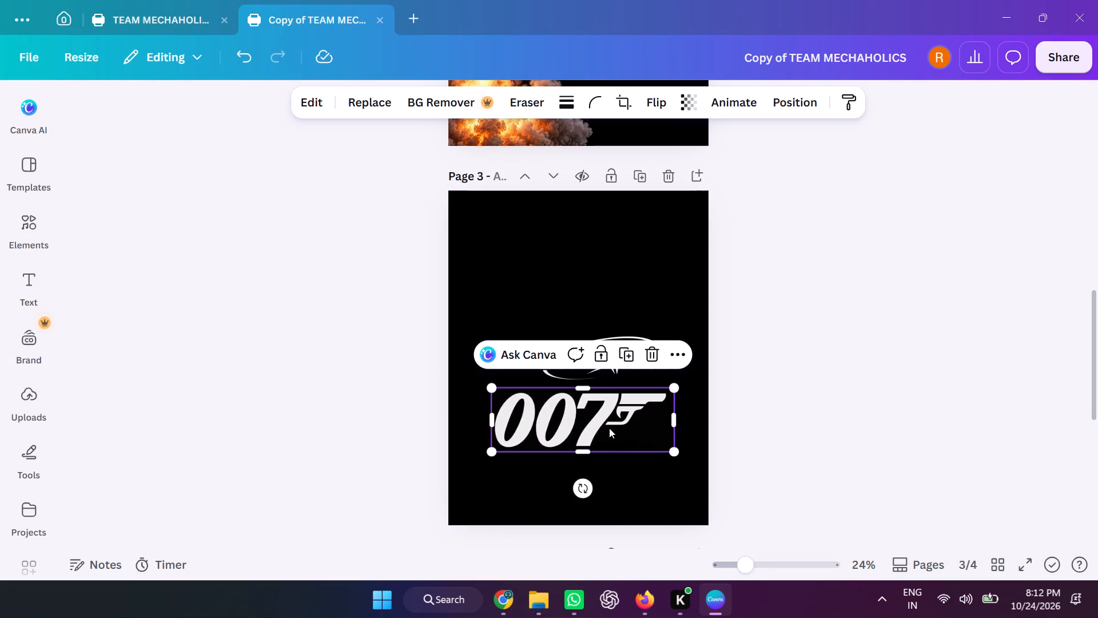
pyautogui.click(668, 365)
pyautogui.click(674, 355)
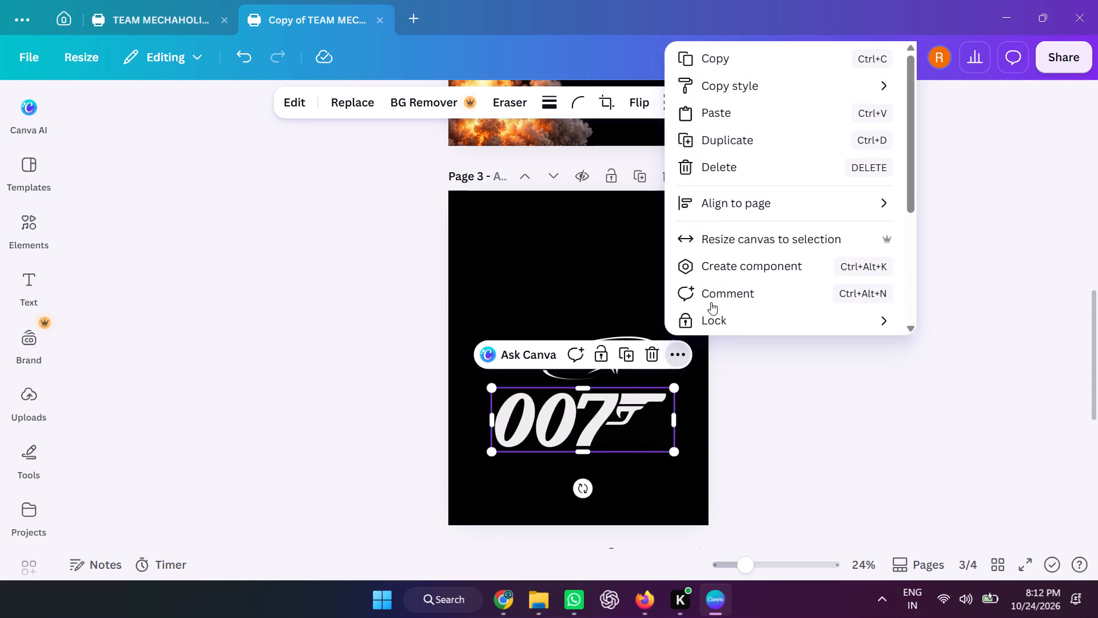
pyautogui.scroll(-3, 715, 287)
pyautogui.click(711, 288)
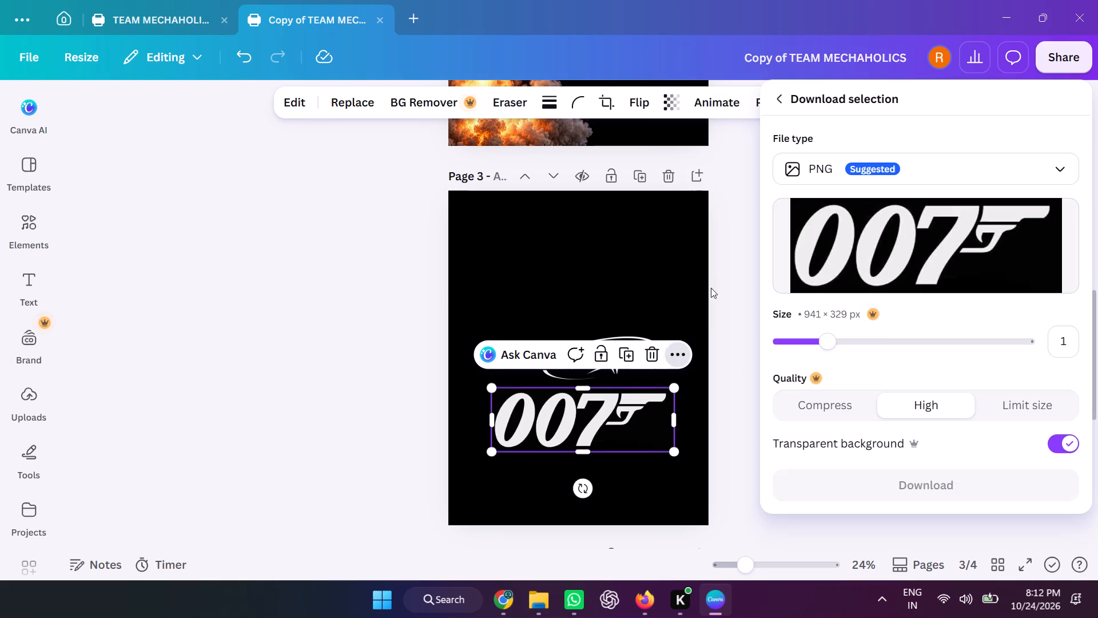
pyautogui.click(931, 485)
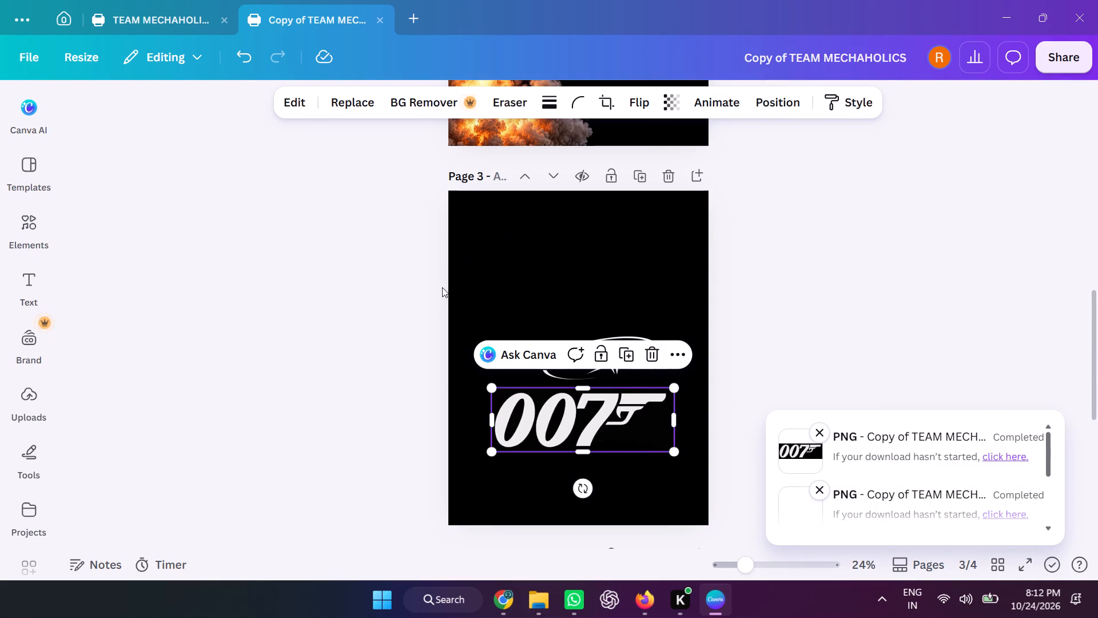
pyautogui.click(269, 266)
pyautogui.press('space')
pyautogui.write('11')
pyautogui.click(396, 352)
# Download only the ISRO logo on page 4 as a transparent PNG named Copy of TEAM MECHAHOLICS 12.
pyautogui.scroll(-2, 613, 386)
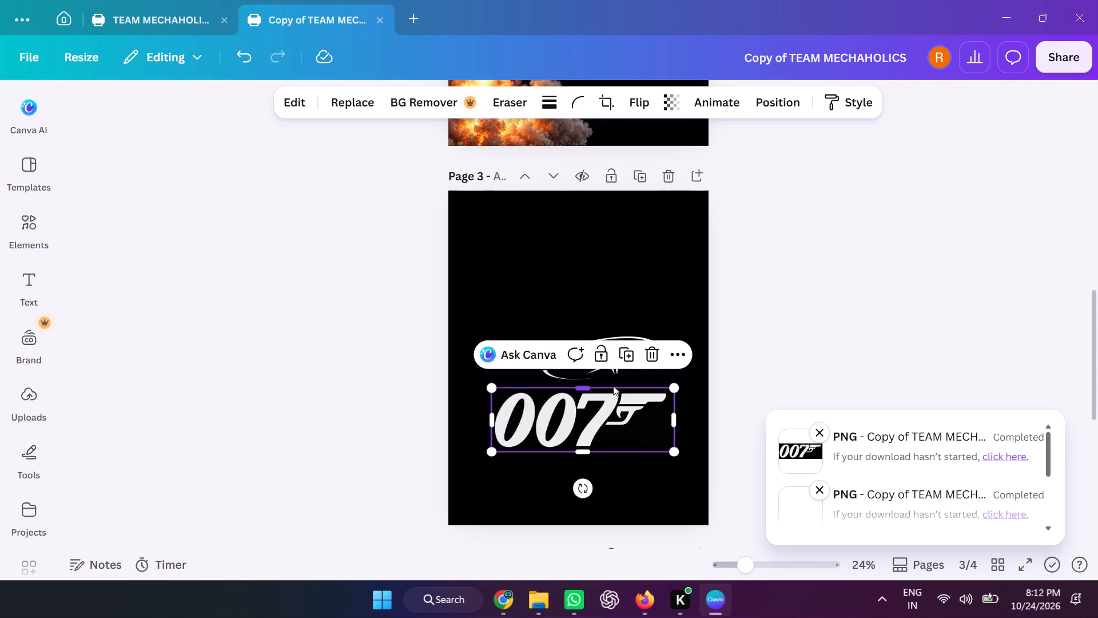
pyautogui.scroll(-1, 613, 386)
pyautogui.scroll(-3, 565, 415)
pyautogui.click(567, 371)
pyautogui.rightClick(567, 369)
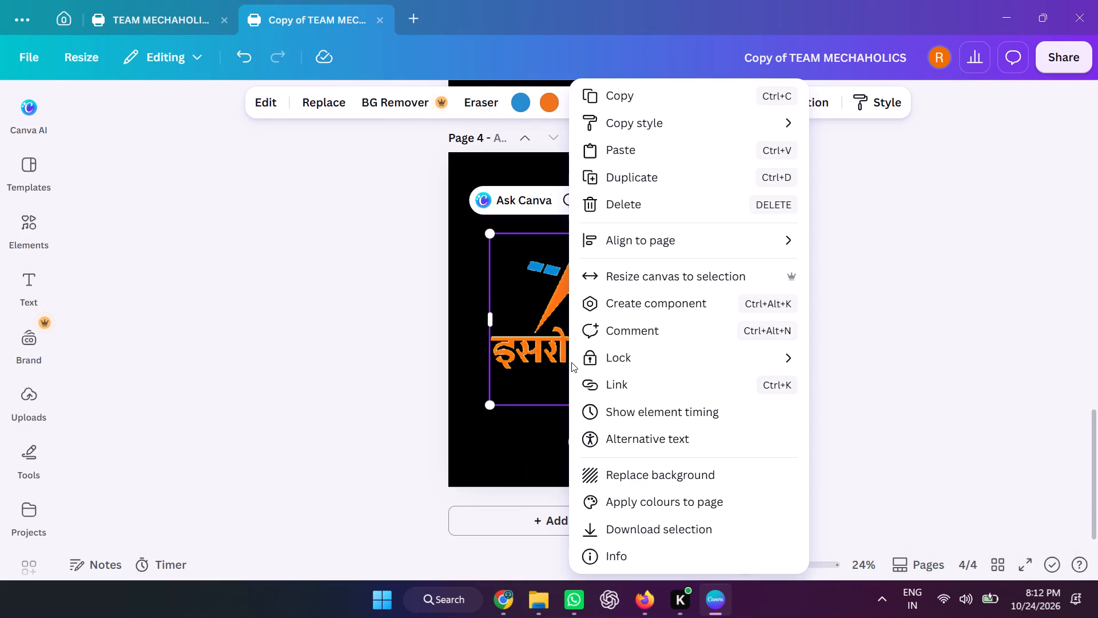
pyautogui.click(611, 526)
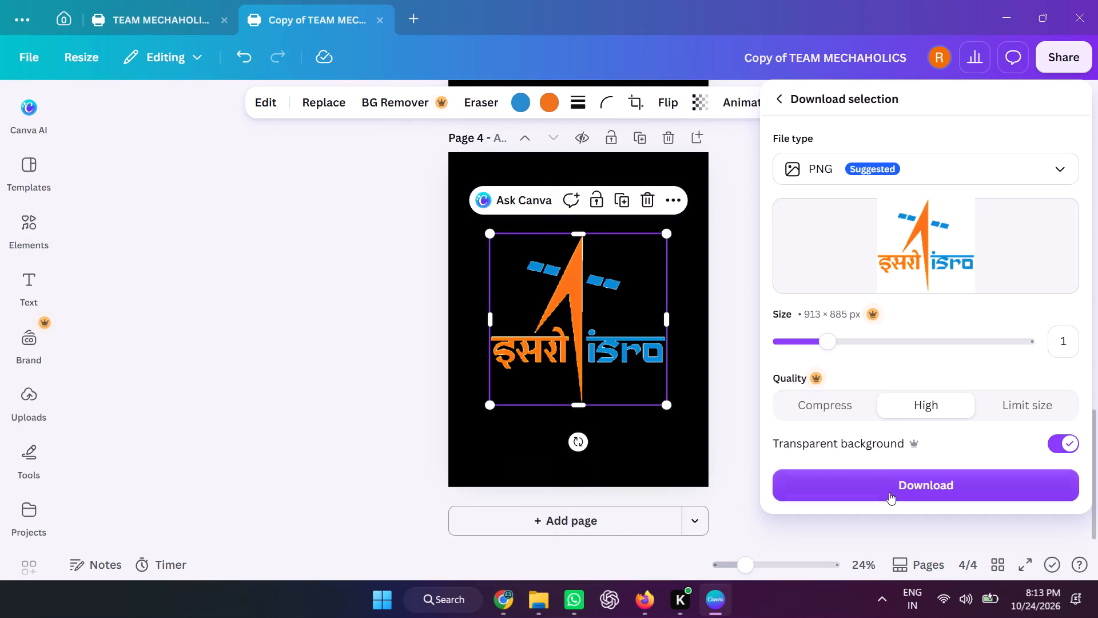
pyautogui.click(889, 492)
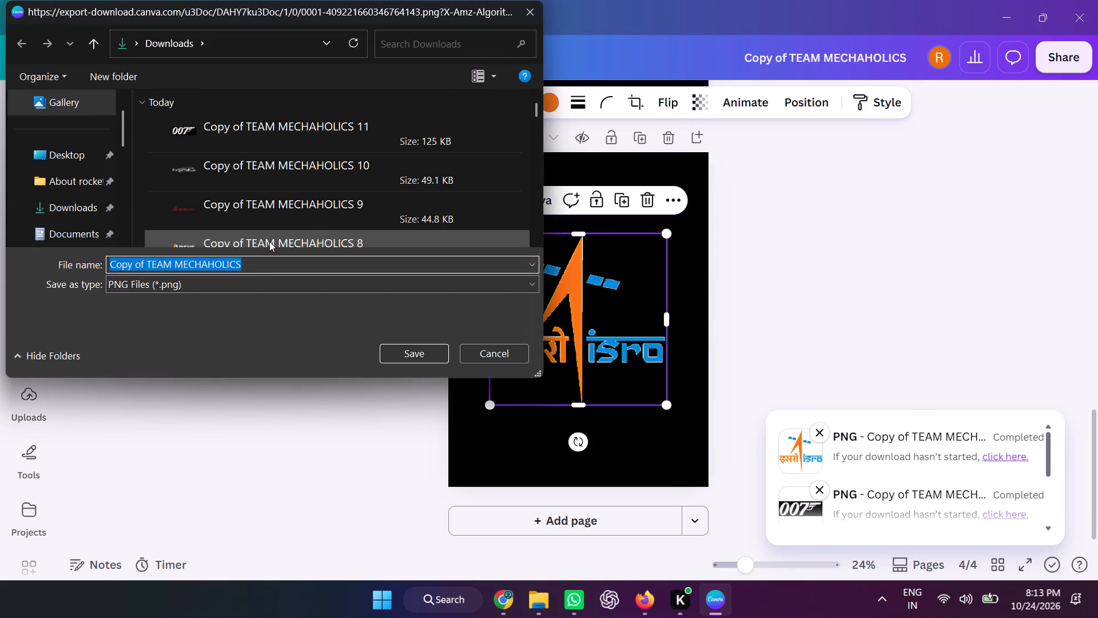
pyautogui.click(268, 272)
pyautogui.click(274, 267)
pyautogui.press('space')
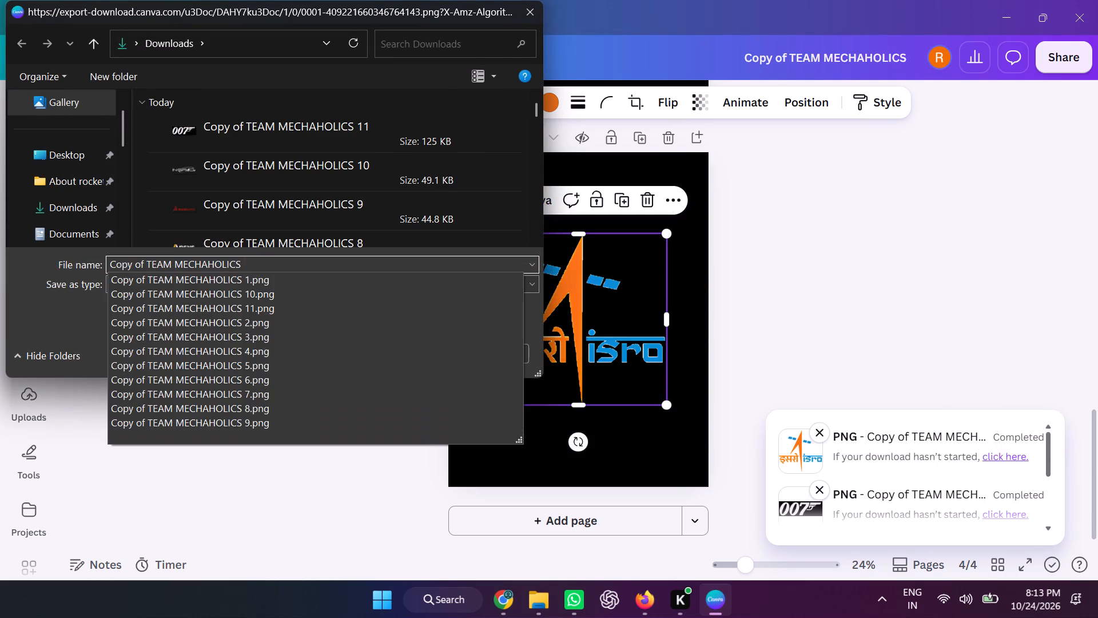
pyautogui.write('12')
pyautogui.click(418, 359)
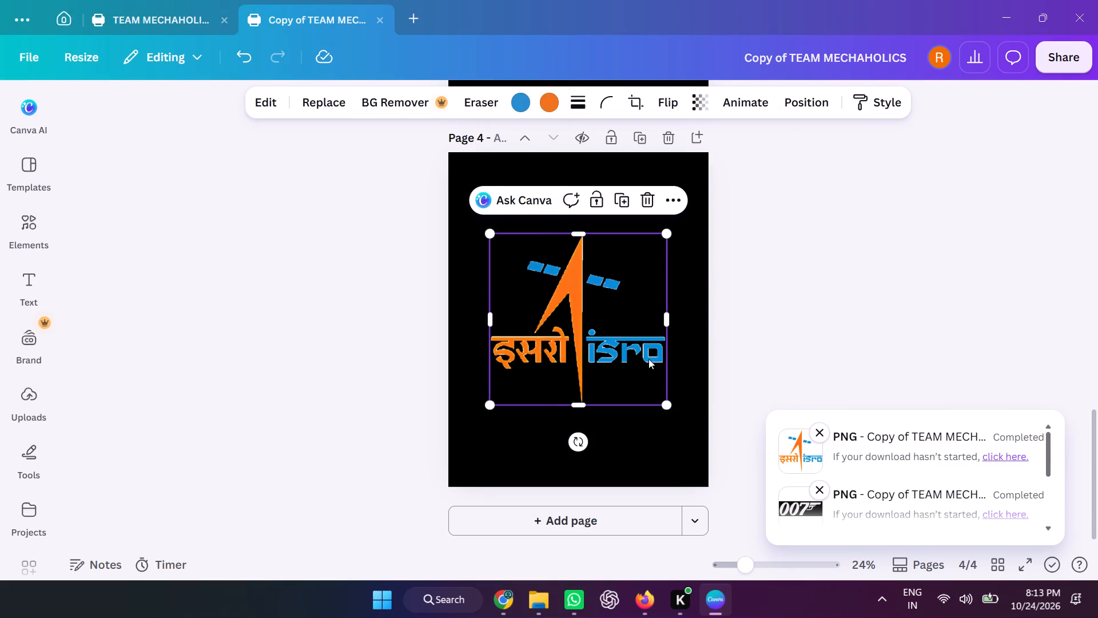
# Look through the pages of the original TEAM MECHAHOLICS design, including the name list and logo pages, and return to the copy.
pyautogui.scroll(18, 695, 359)
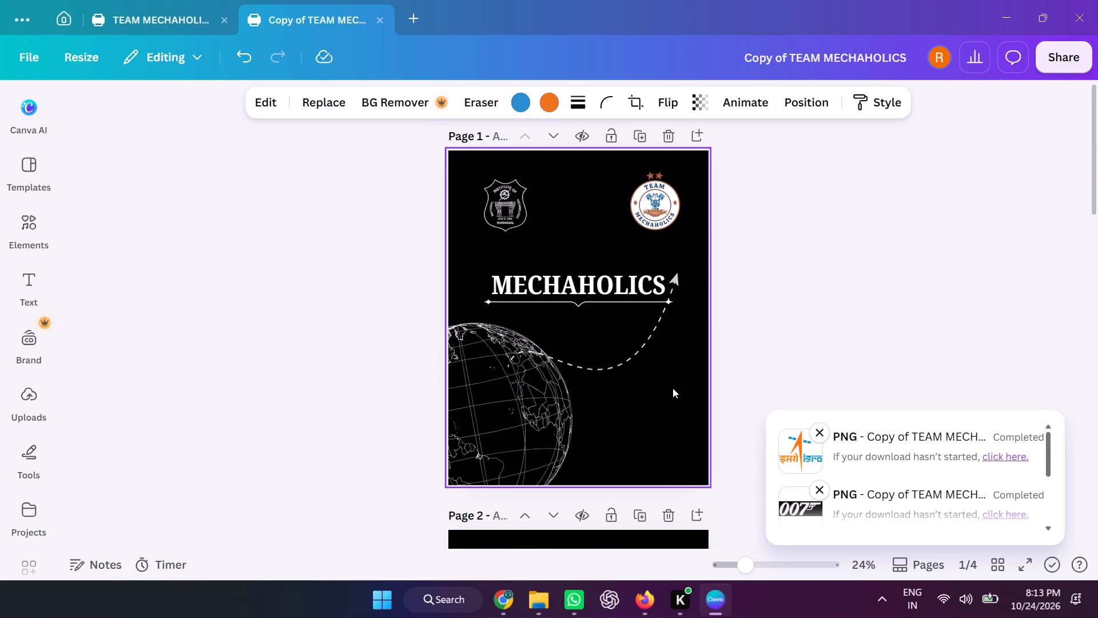
pyautogui.scroll(2, 721, 354)
pyautogui.click(843, 308)
pyautogui.click(166, 11)
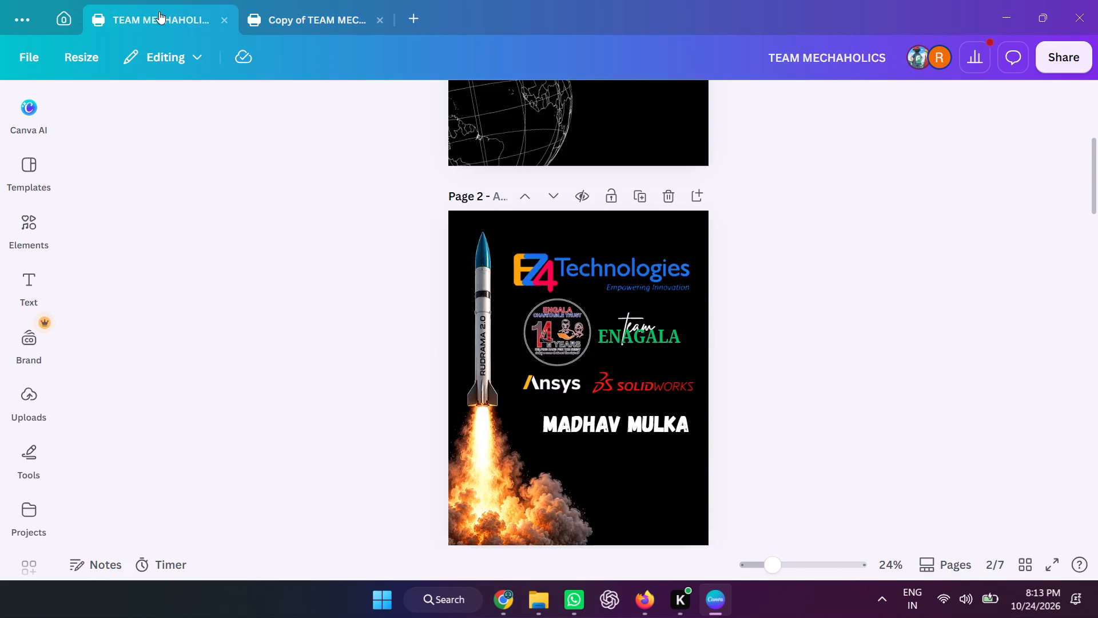
pyautogui.scroll(-1, 386, 318)
pyautogui.scroll(1, 386, 318)
pyautogui.scroll(-18, 386, 318)
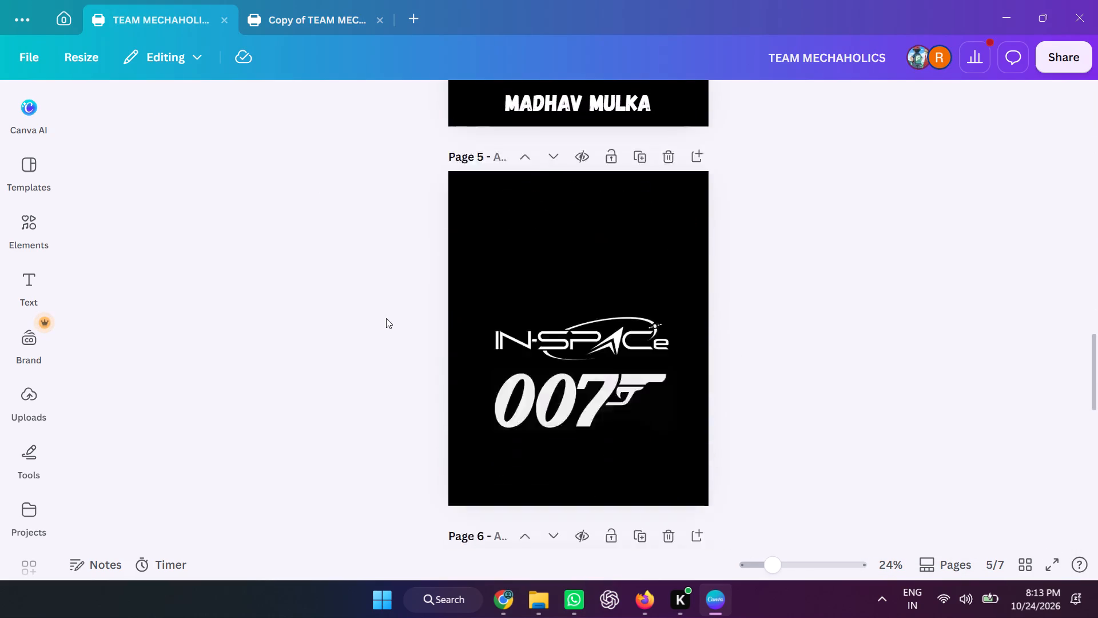
pyautogui.scroll(1, 386, 318)
pyautogui.scroll(-1, 386, 318)
pyautogui.scroll(12, 386, 318)
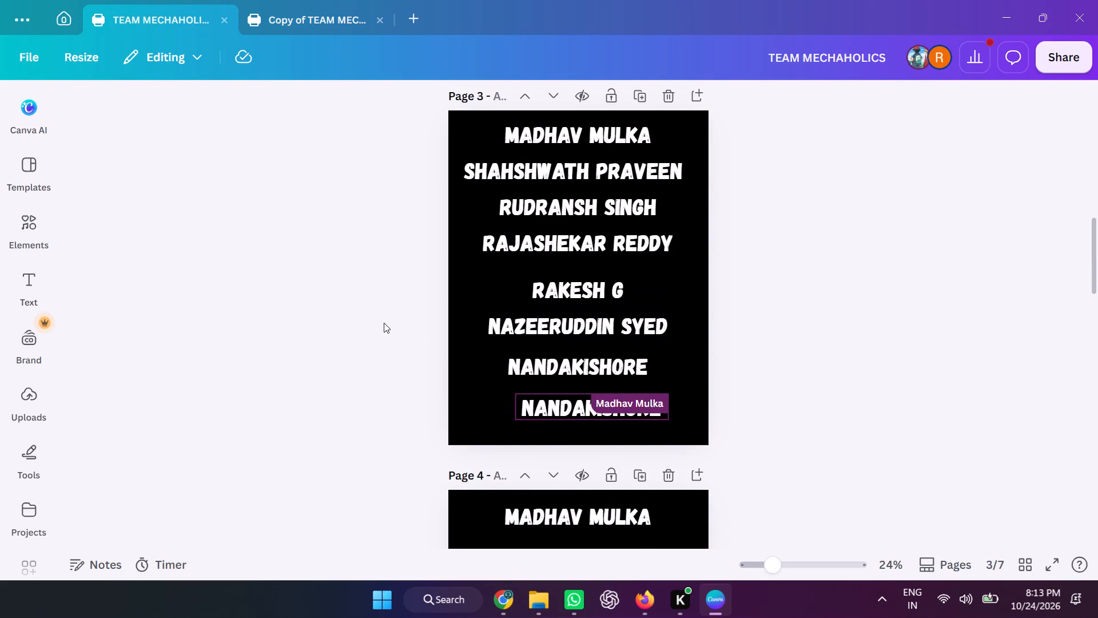
pyautogui.scroll(-15, 379, 323)
pyautogui.scroll(1, 379, 323)
pyautogui.scroll(-5, 379, 323)
pyautogui.scroll(2, 379, 323)
pyautogui.scroll(-1, 379, 323)
pyautogui.scroll(3, 379, 323)
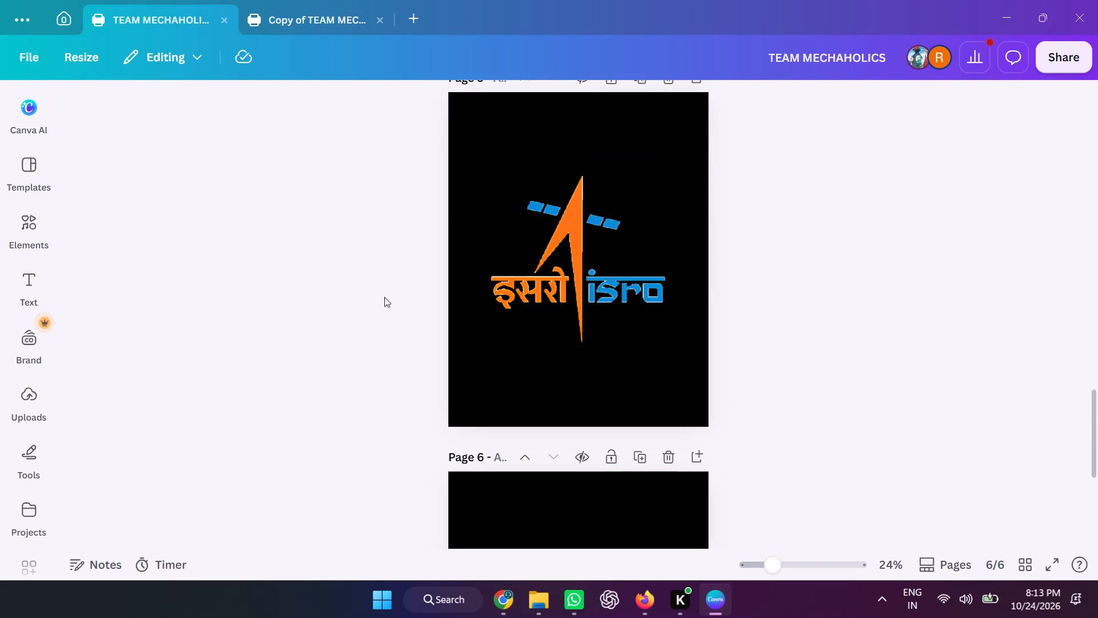
pyautogui.click(340, 9)
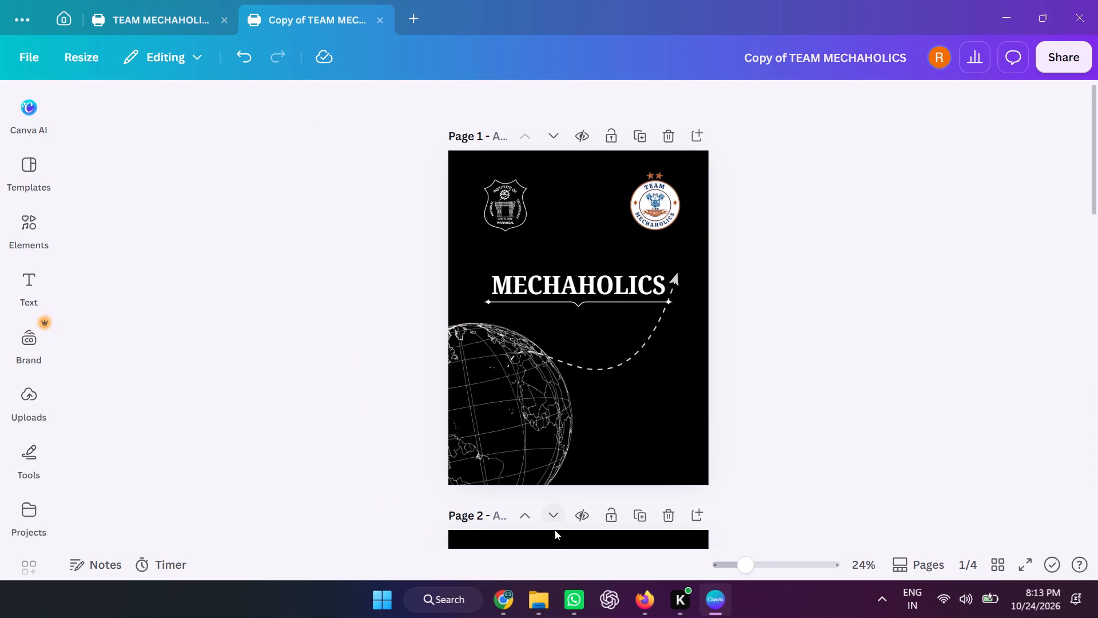
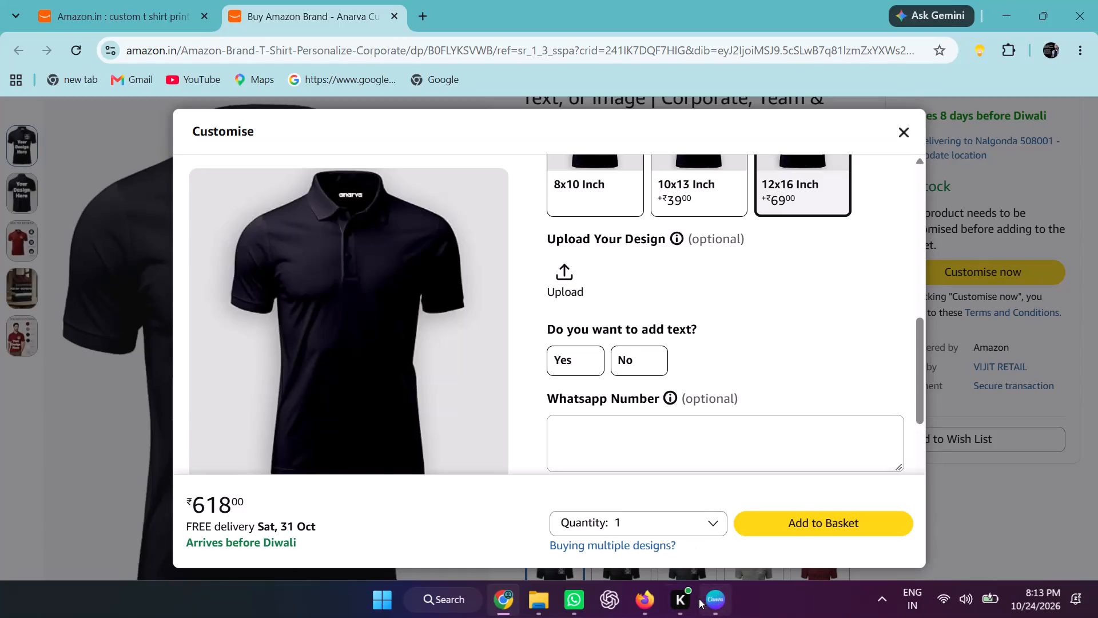
# Switch to Canva, where the copy of the TEAM MECHAHOLICS design is open.
pyautogui.click(710, 601)
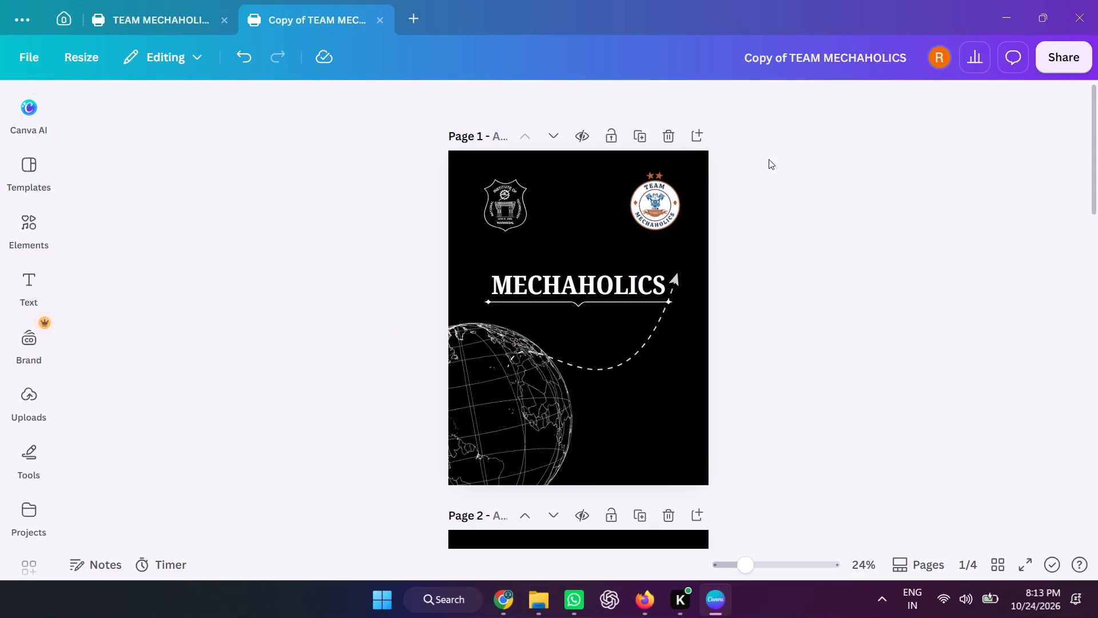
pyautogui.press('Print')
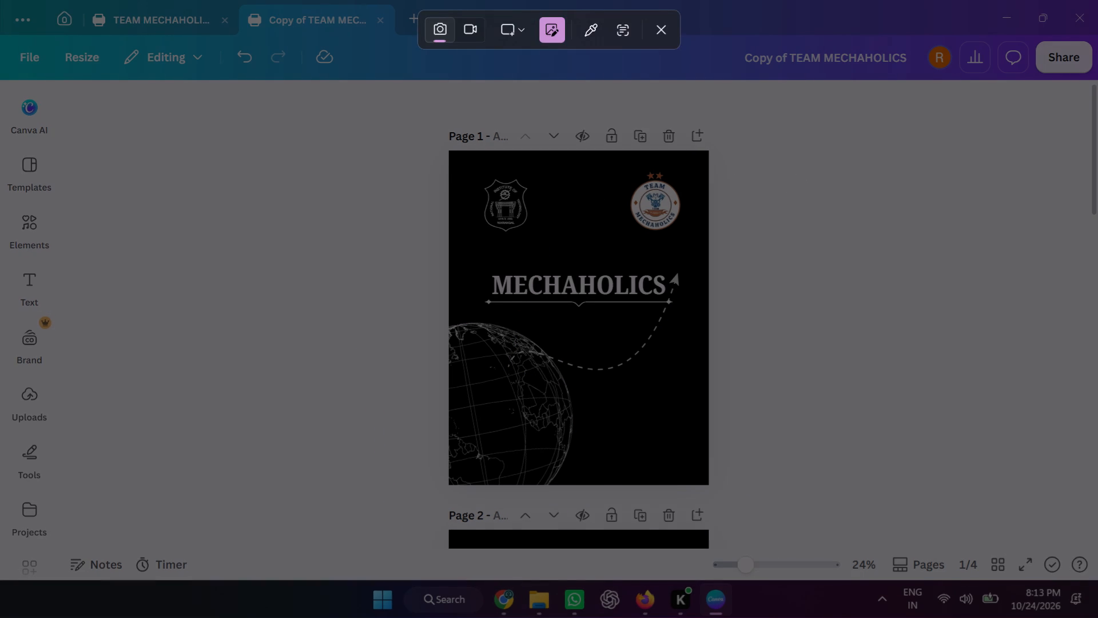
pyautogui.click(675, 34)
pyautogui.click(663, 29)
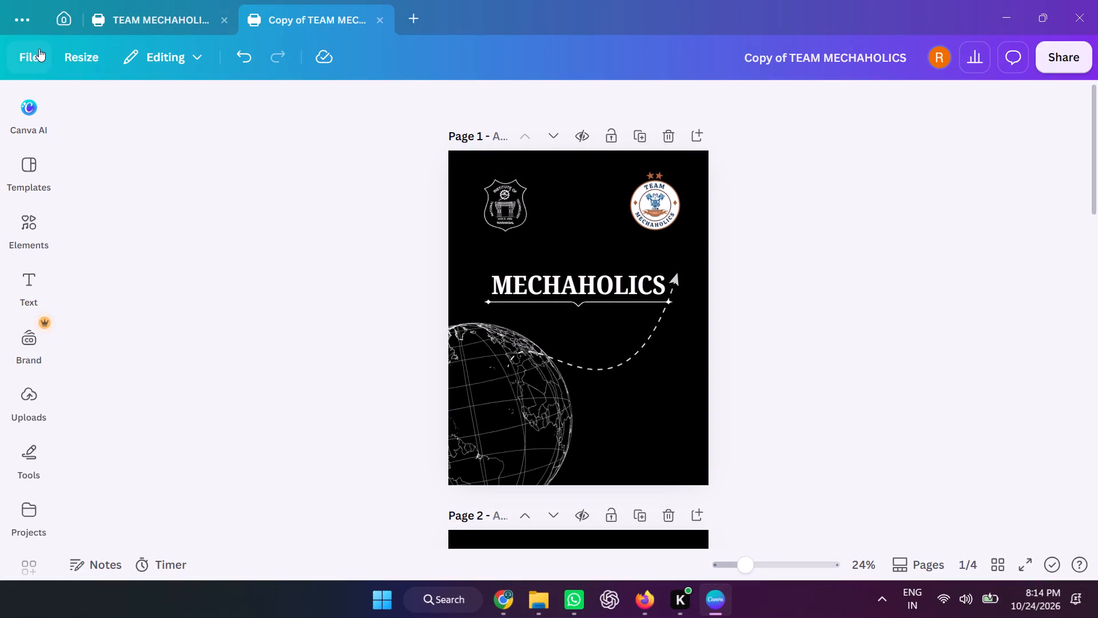
# Print only page 1 of the copied design using Microsoft Print to PDF in portrait orientation, with custom page range 1.
pyautogui.click(39, 55)
pyautogui.scroll(-3, 77, 329)
pyautogui.click(86, 342)
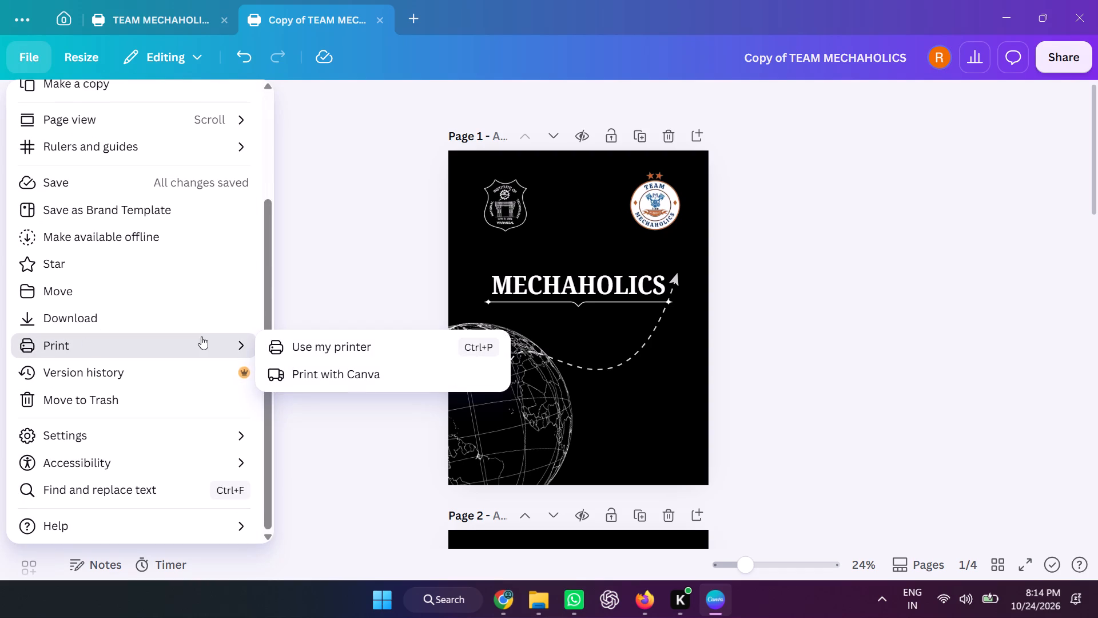
pyautogui.click(345, 348)
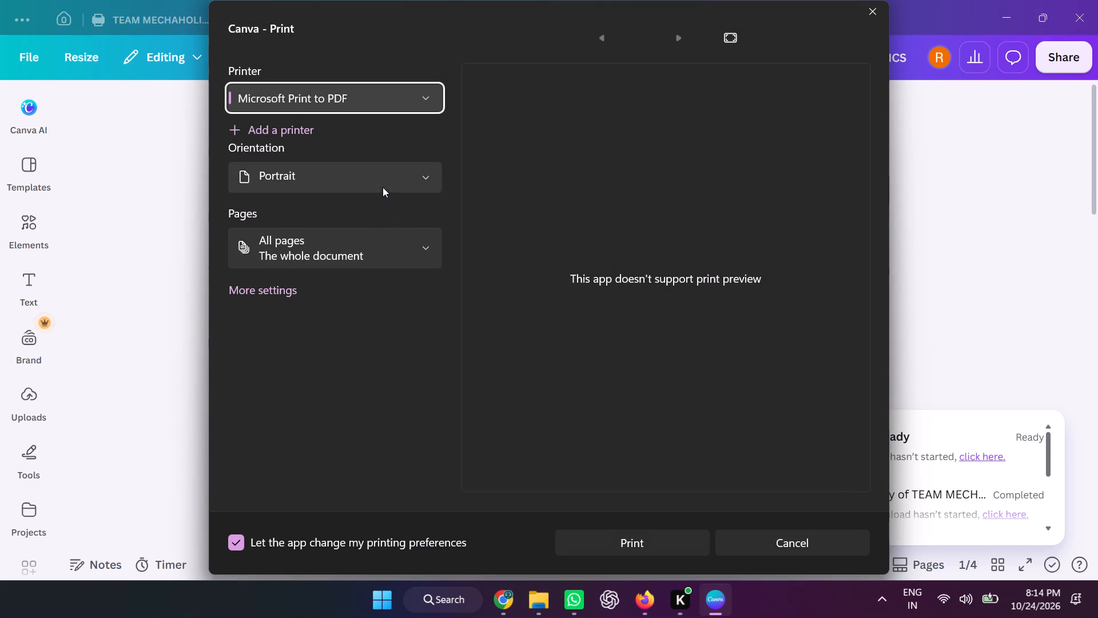
pyautogui.click(389, 257)
pyautogui.click(380, 282)
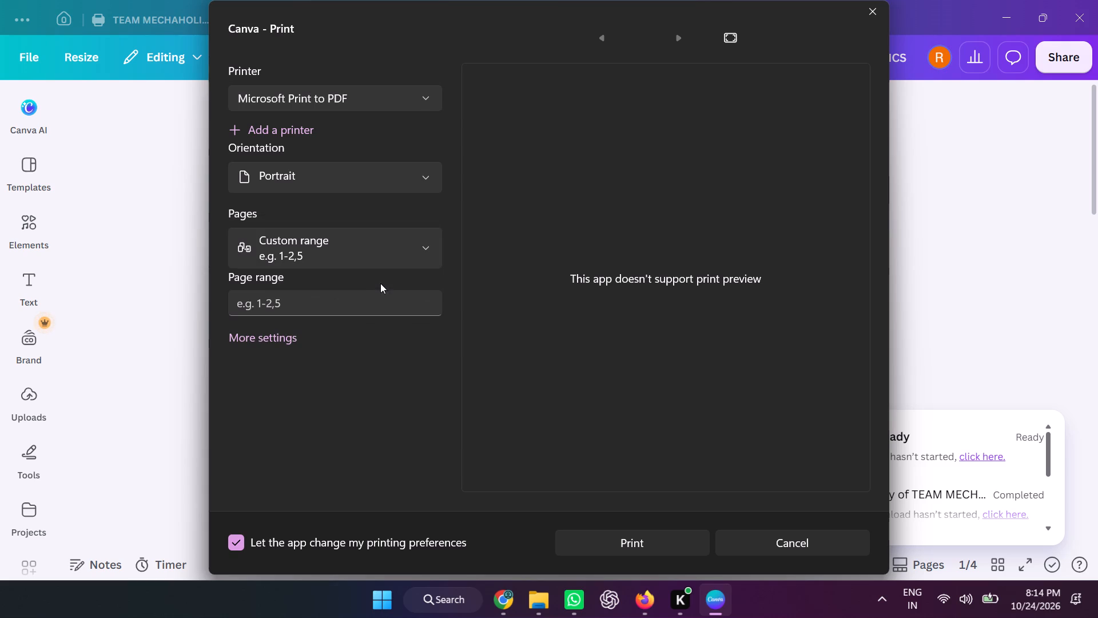
pyautogui.click(321, 308)
pyautogui.press('1')
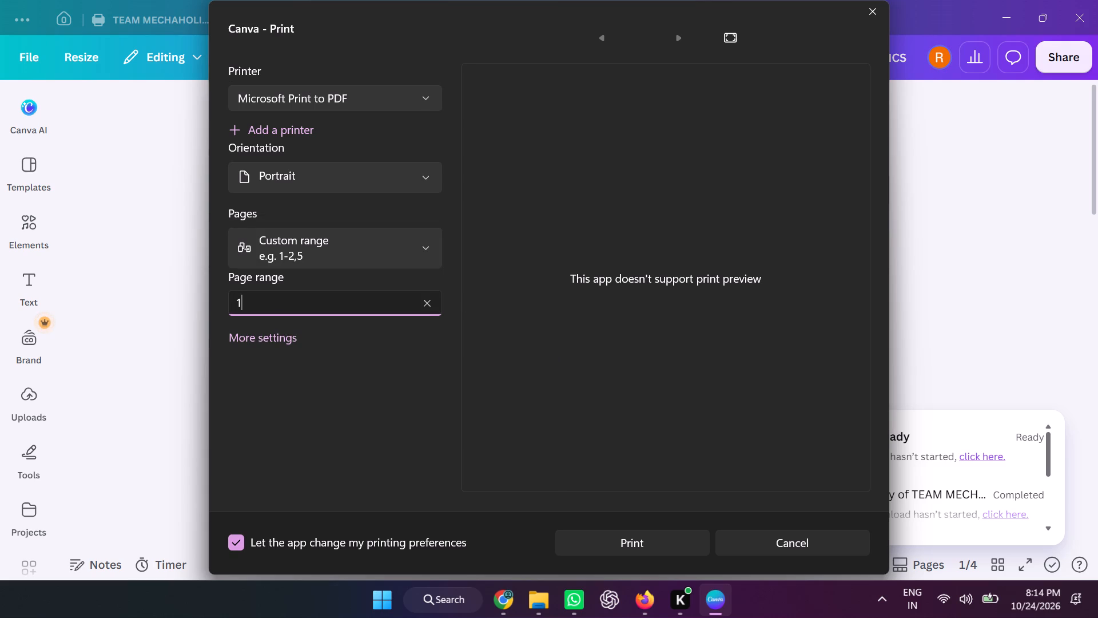
pyautogui.click(646, 548)
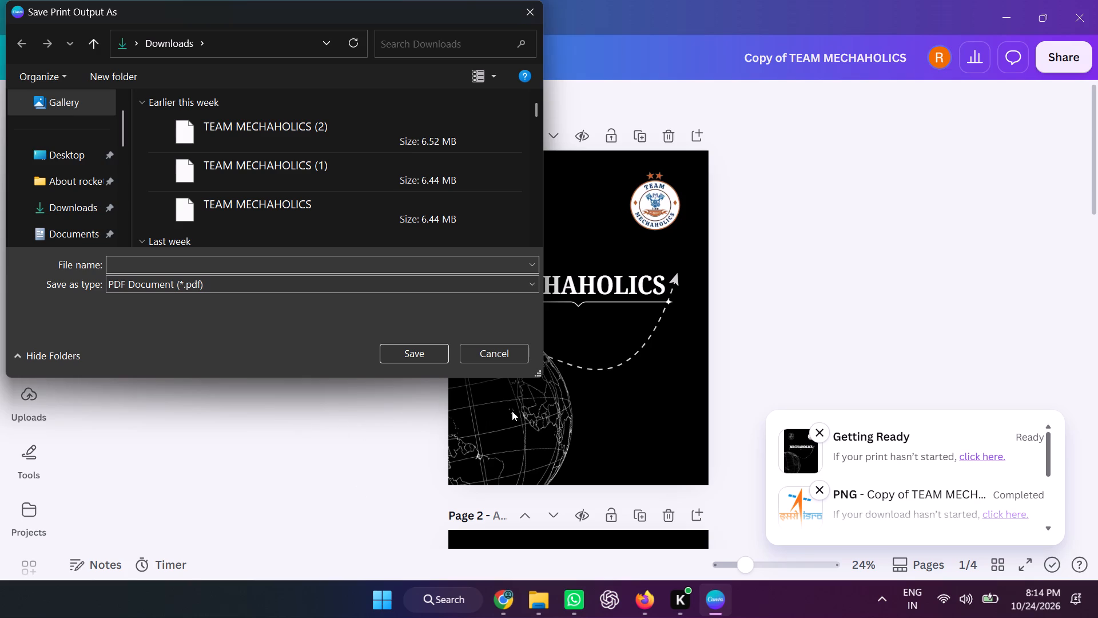
# Save the print output in Downloads as a PDF document named Front page.
pyautogui.click(172, 266)
pyautogui.press('f')
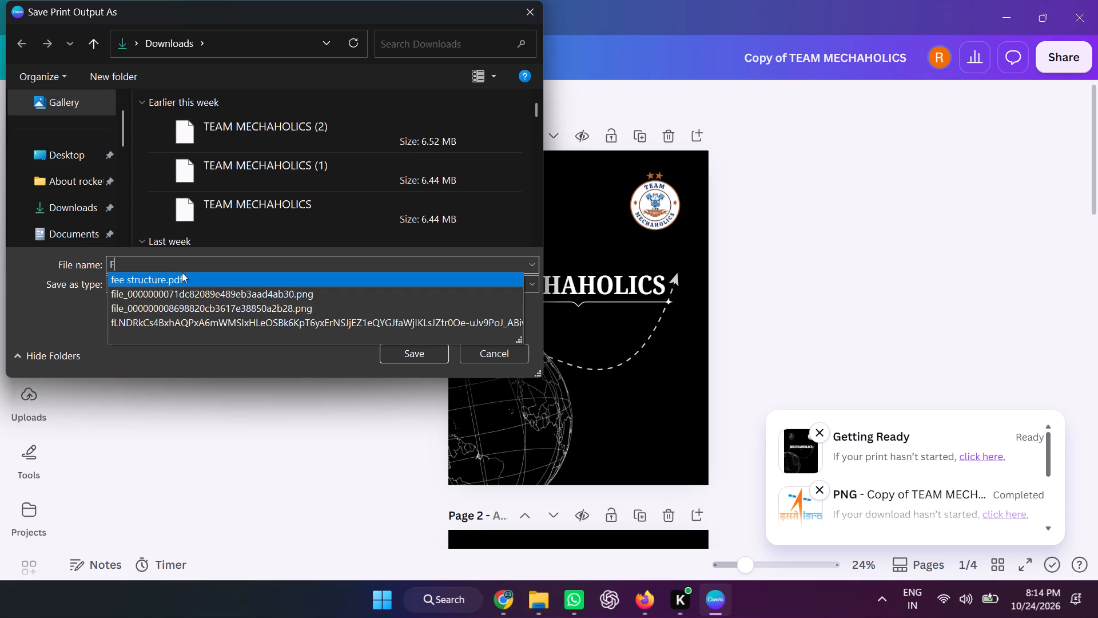
pyautogui.press('r')
pyautogui.write('ont')
pyautogui.press('space')
pyautogui.write('page')
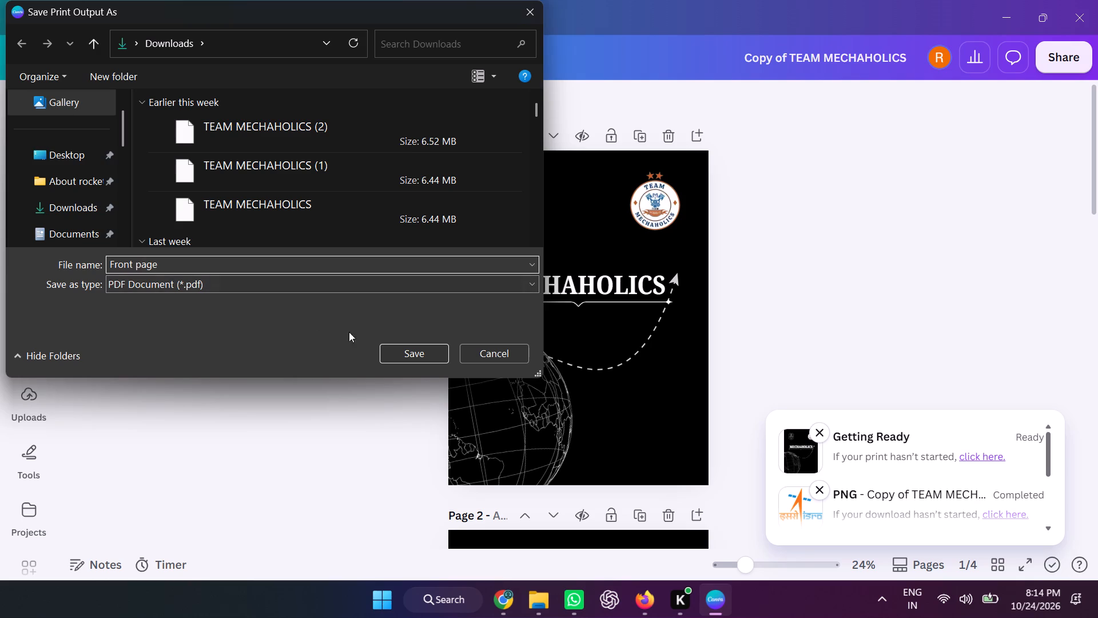
pyautogui.click(384, 347)
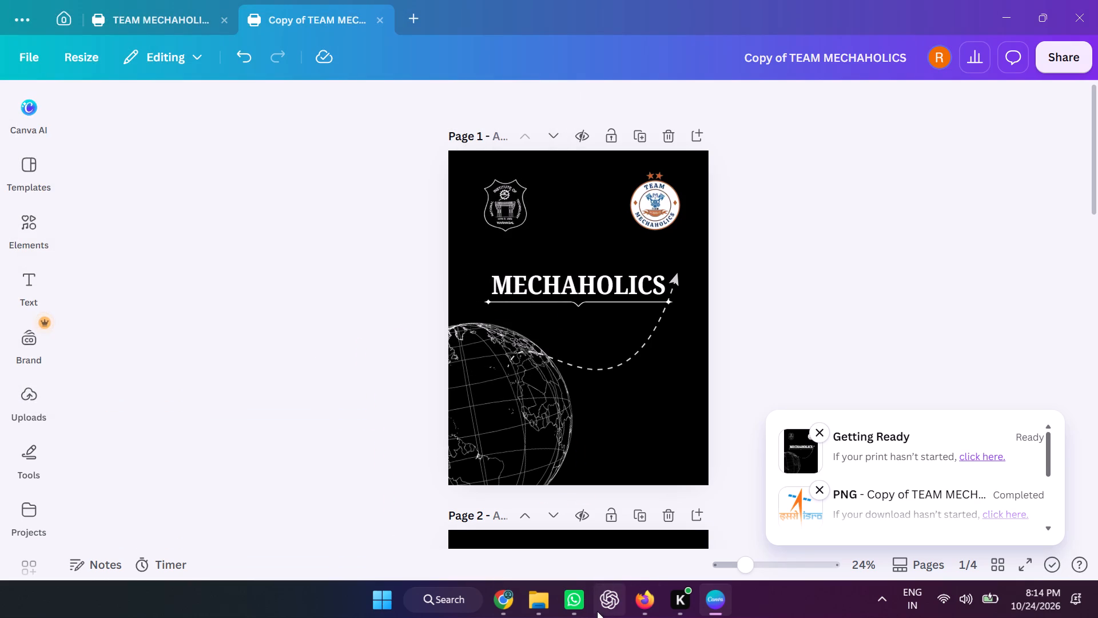
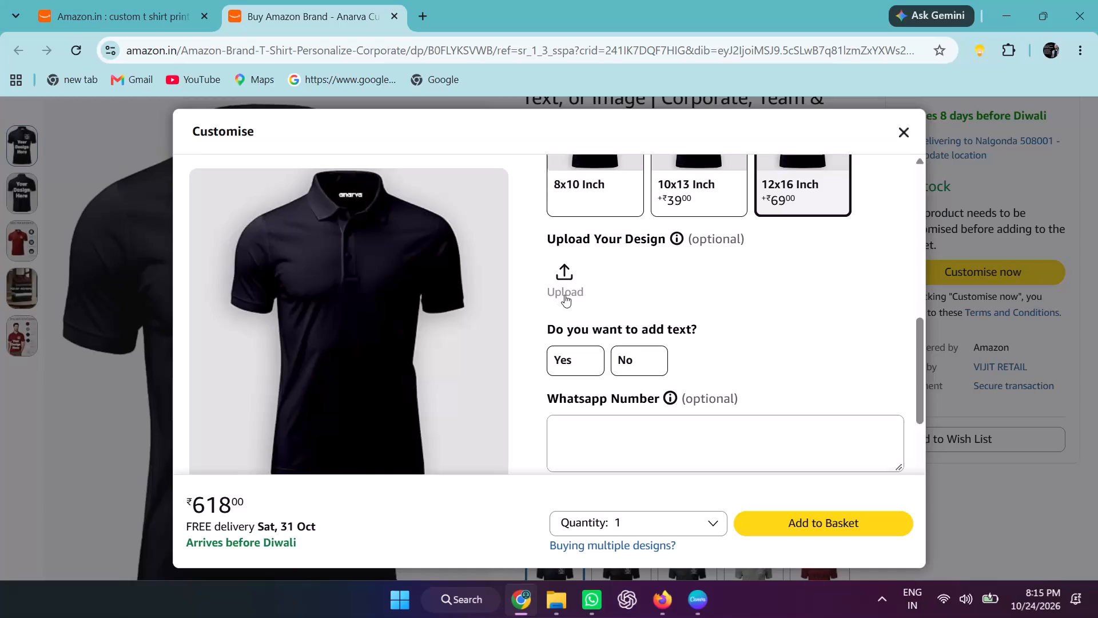
# Upload the Front page file from Downloads as the front surface design, keeping the 12x16 Inch dimension.
pyautogui.scroll(3, 777, 260)
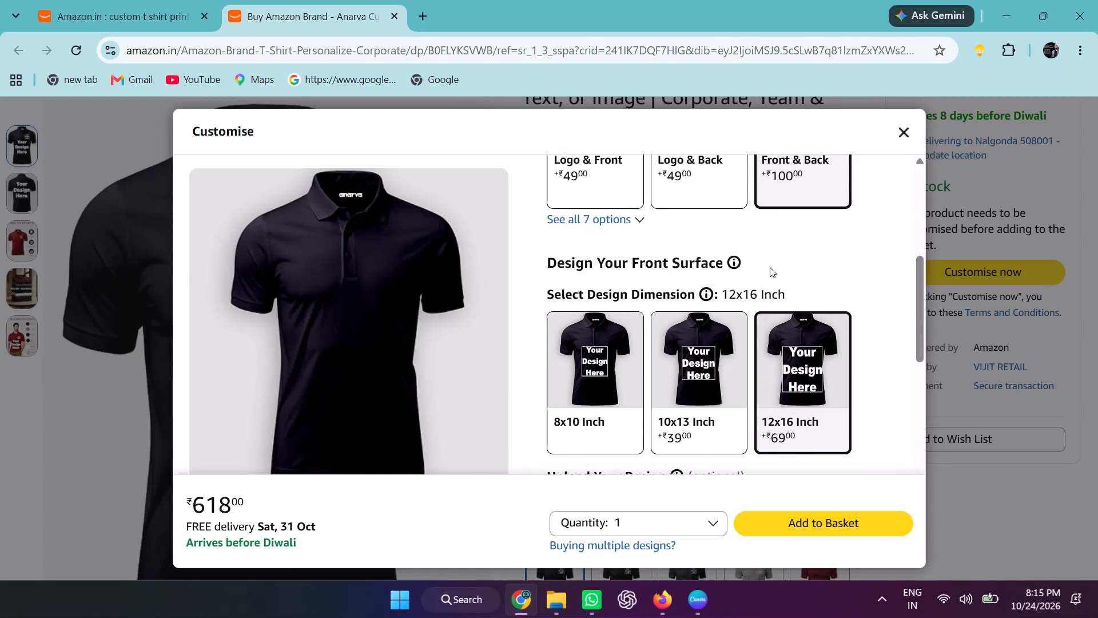
pyautogui.scroll(9, 767, 270)
pyautogui.scroll(-5, 778, 263)
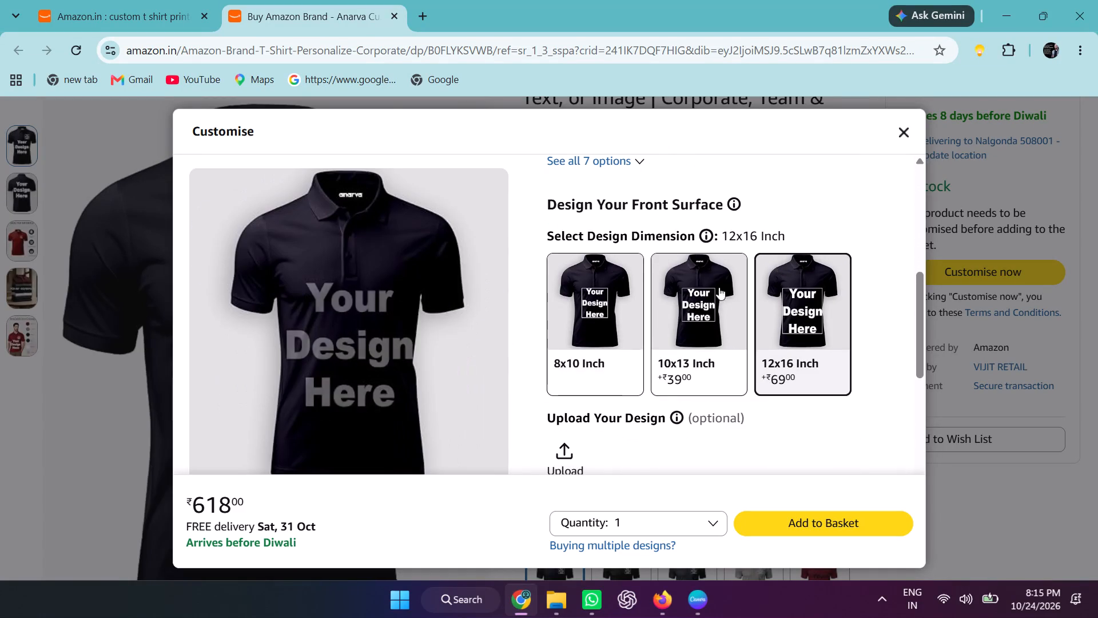
pyautogui.scroll(3, 562, 348)
pyautogui.scroll(-4, 565, 340)
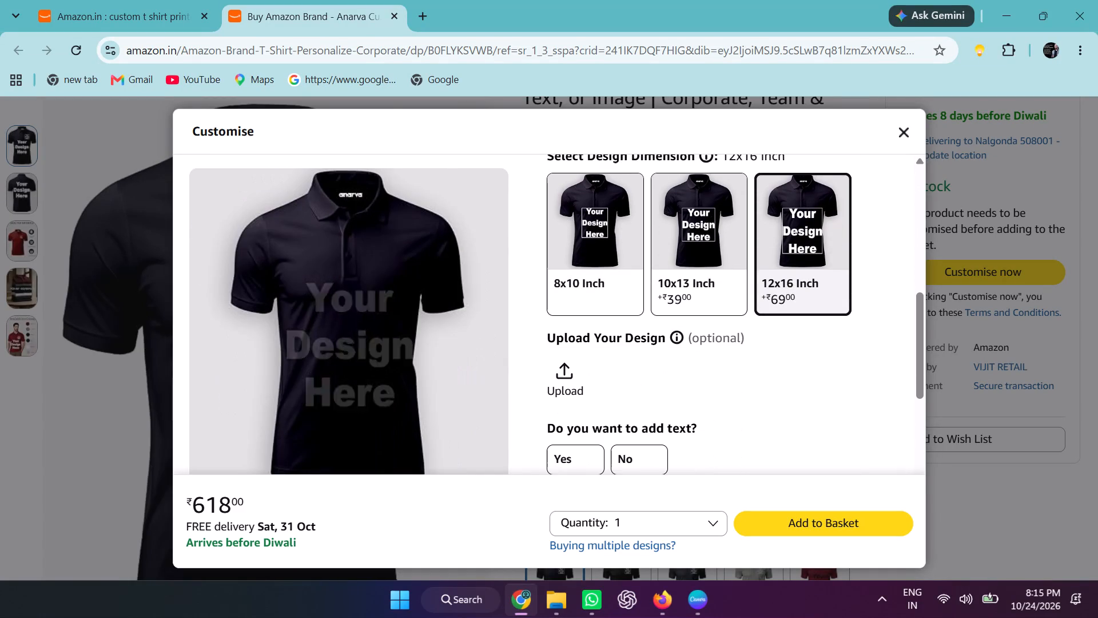
pyautogui.click(568, 366)
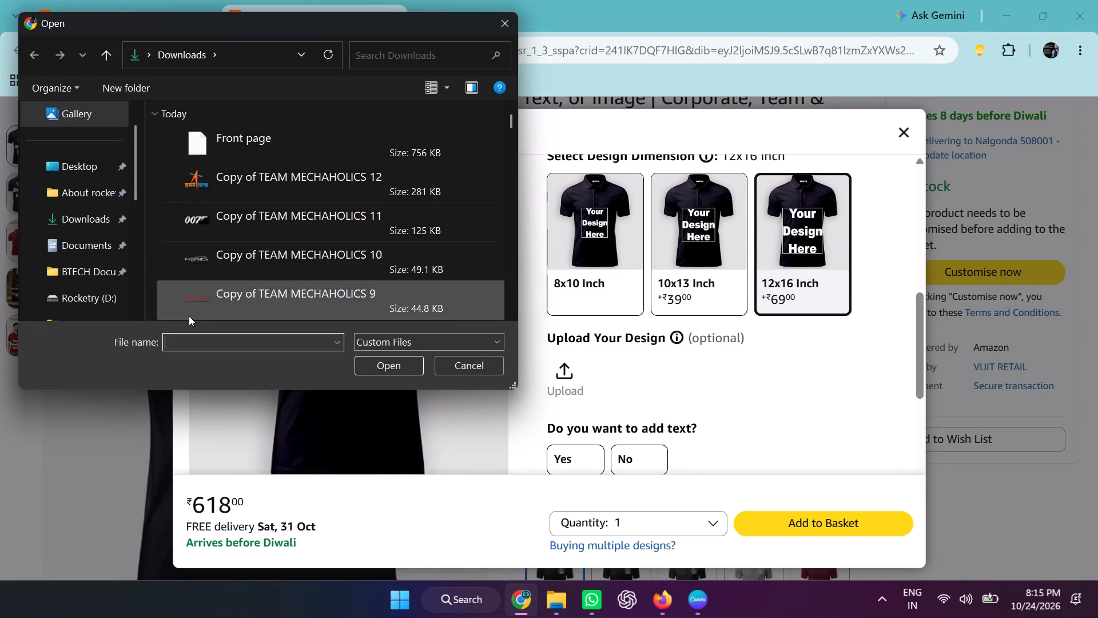
pyautogui.click(225, 145)
pyautogui.click(409, 360)
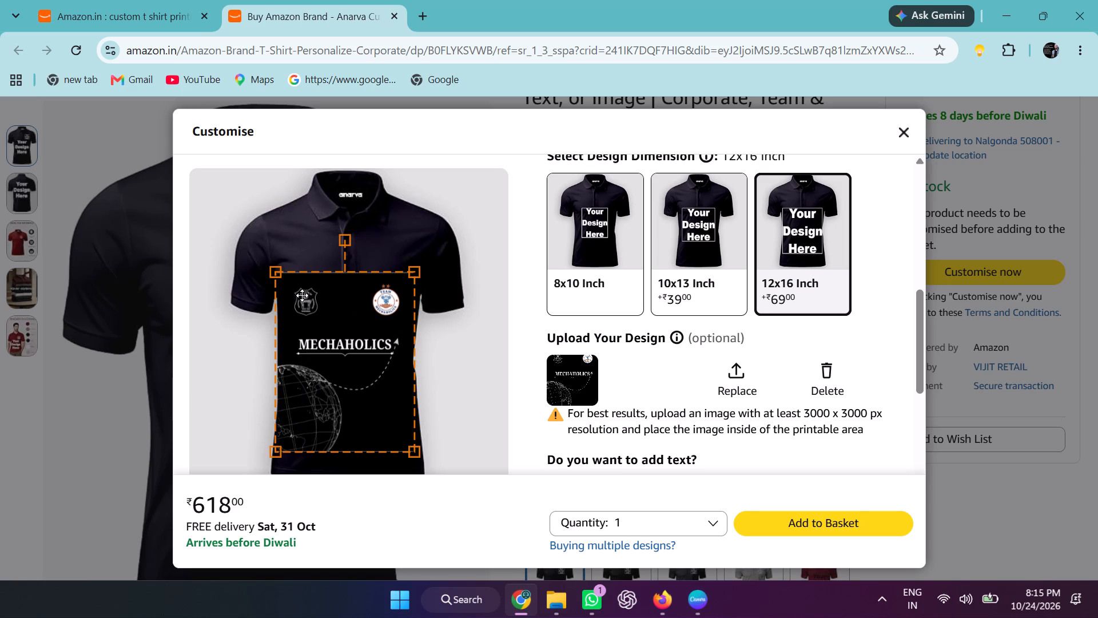
# Slightly enlarge the uploaded front design from its upper corner and fit it over the shirt's printable area.
pyautogui.moveTo(278, 274); pyautogui.dragTo(276, 232)
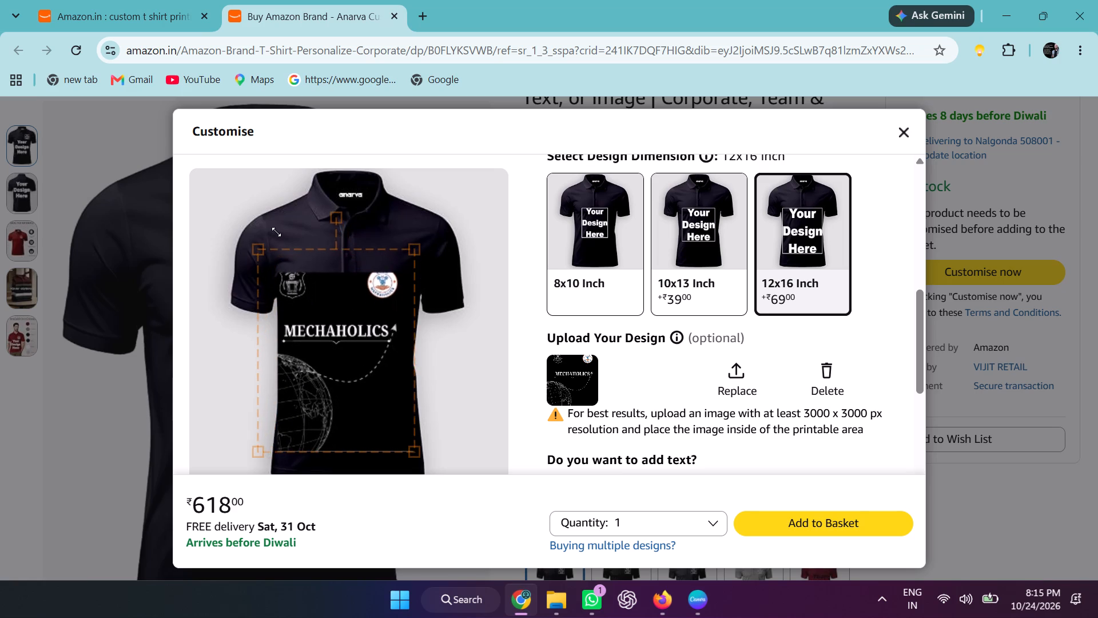
pyautogui.moveTo(276, 232); pyautogui.dragTo(296, 247)
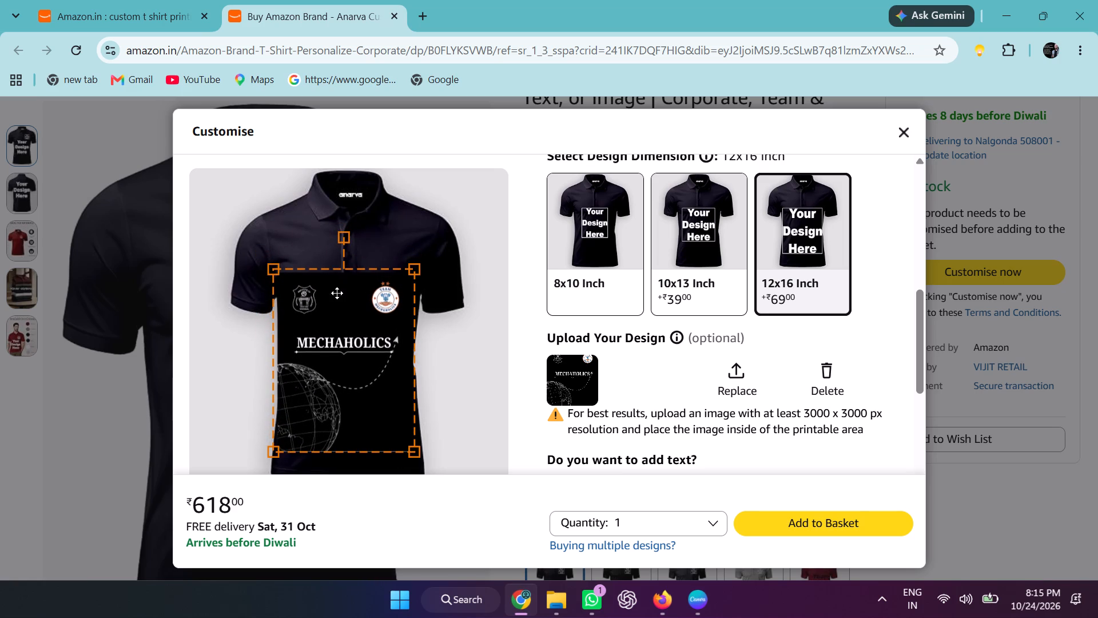
pyautogui.click(342, 316)
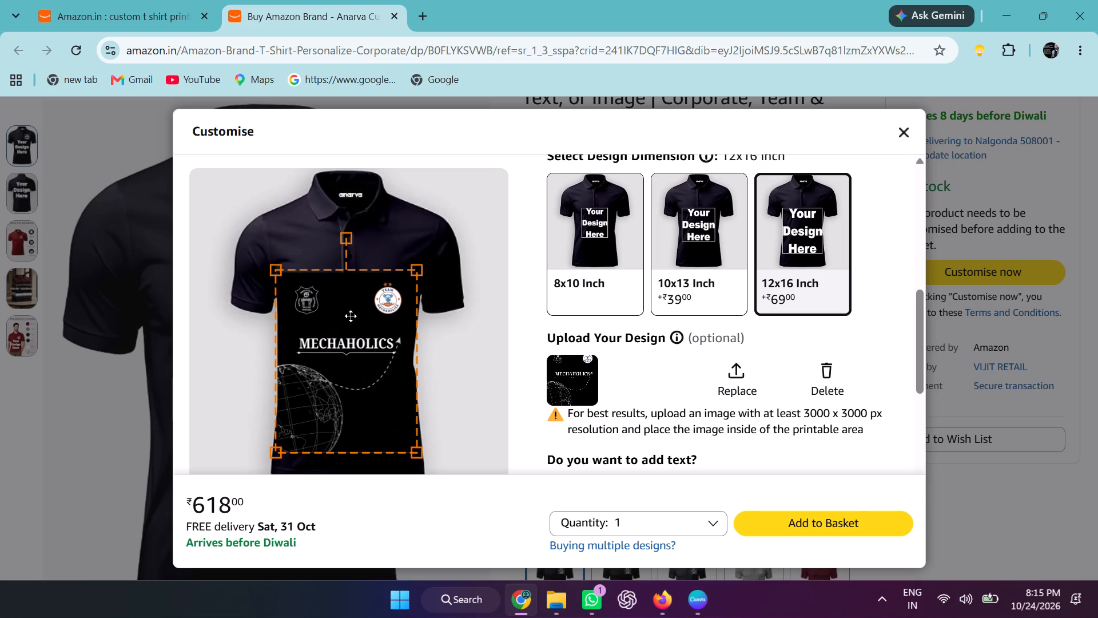
pyautogui.click(454, 322)
pyautogui.click(472, 382)
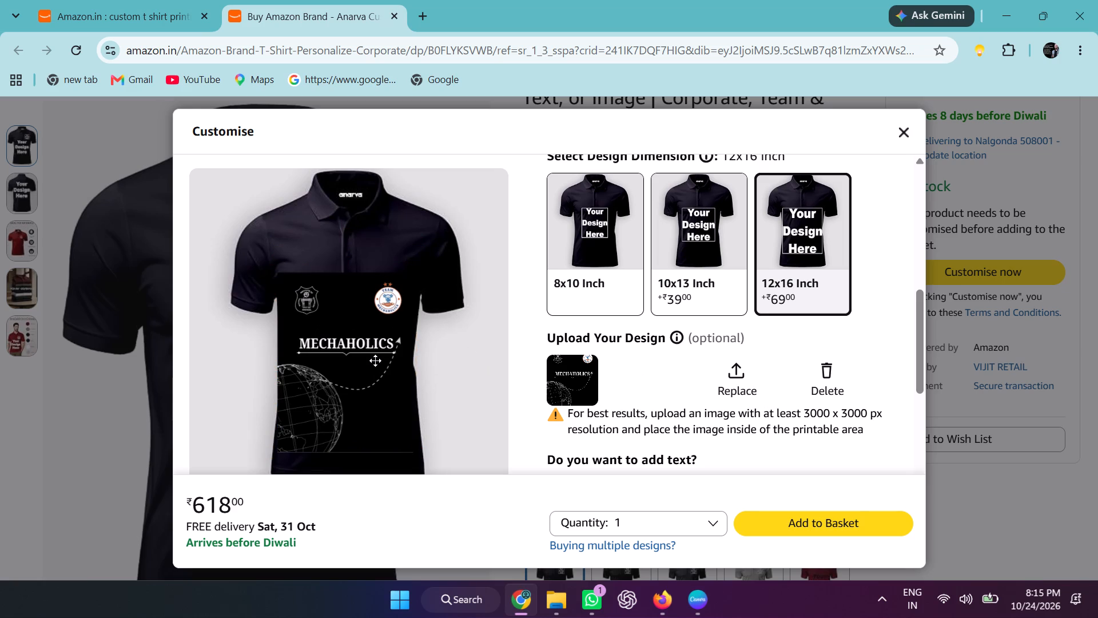
# Move the uploaded front design around the shirt preview to try different placements, bringing it back over the chest.
pyautogui.moveTo(375, 360); pyautogui.dragTo(409, 217)
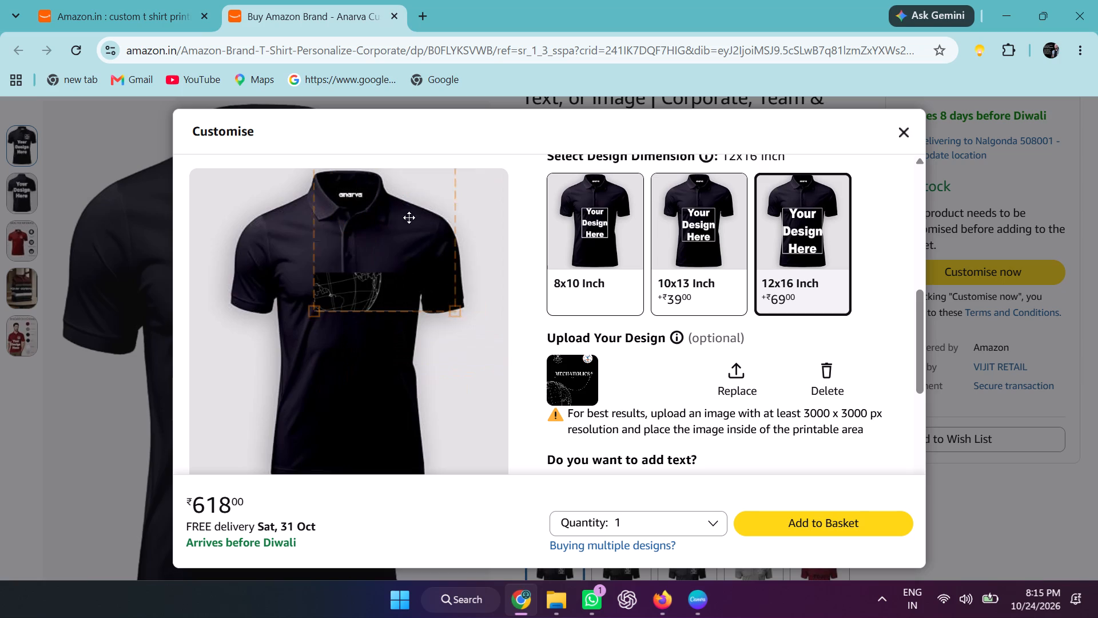
pyautogui.moveTo(409, 217); pyautogui.dragTo(357, 220)
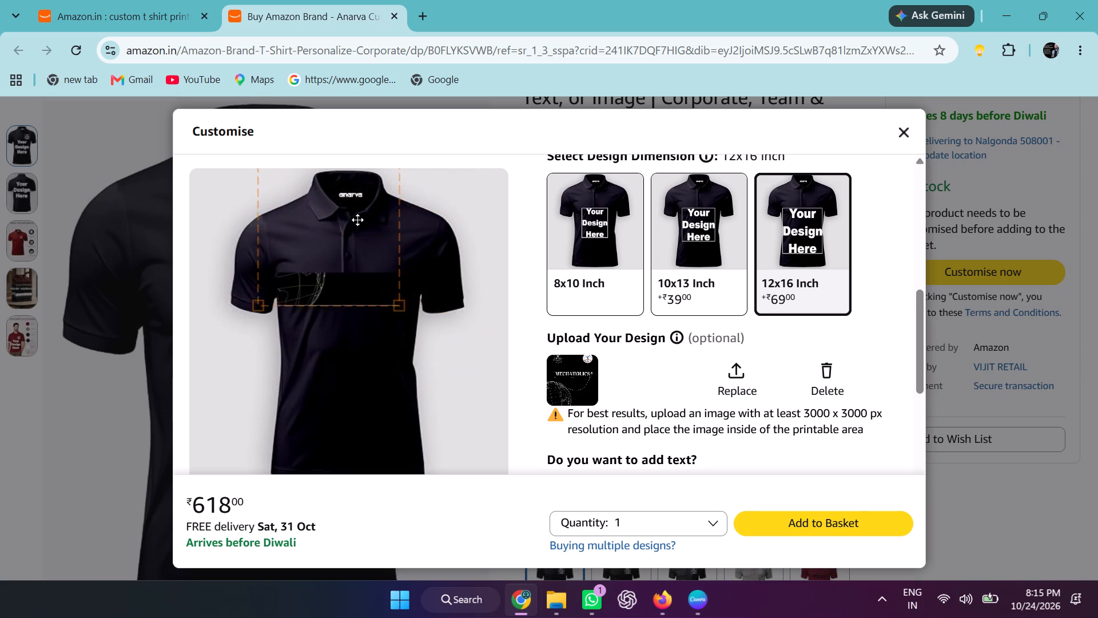
pyautogui.moveTo(357, 220); pyautogui.dragTo(167, 406)
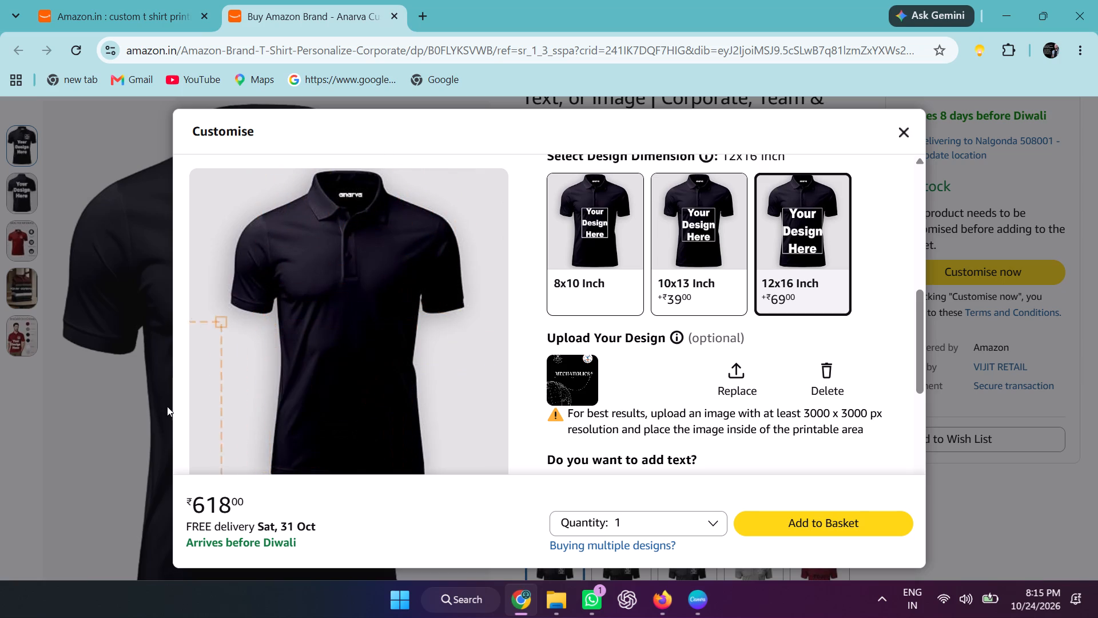
pyautogui.moveTo(167, 406); pyautogui.dragTo(382, 344)
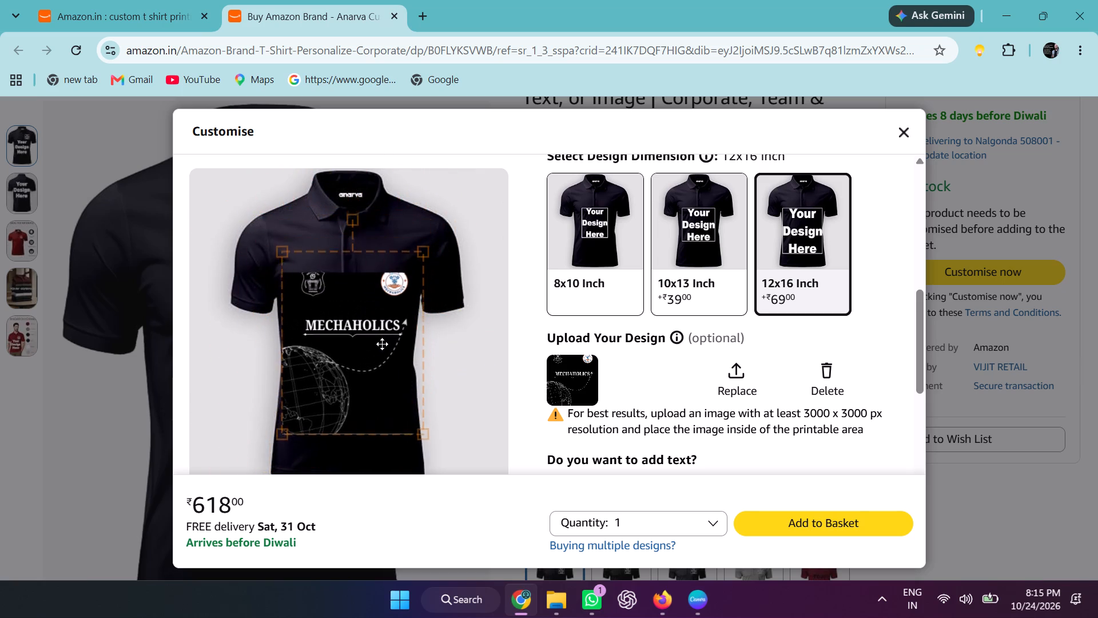
# Reposition the uploaded front design on the chest and shrink it from its upper corner to fit the printable area.
pyautogui.moveTo(382, 344); pyautogui.dragTo(376, 354)
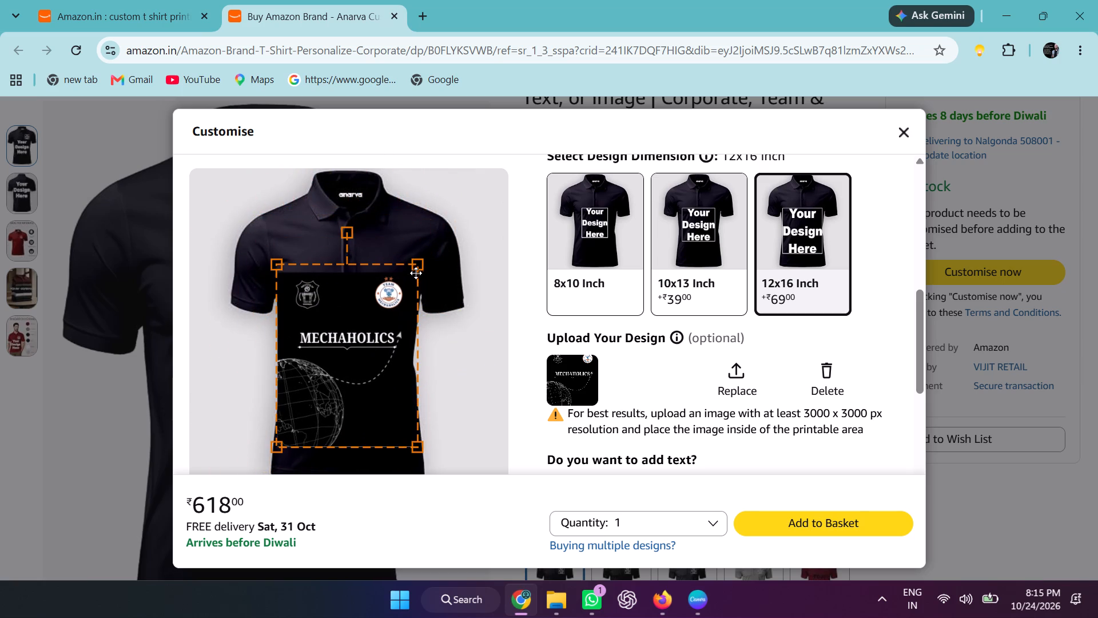
pyautogui.moveTo(416, 262); pyautogui.dragTo(407, 256)
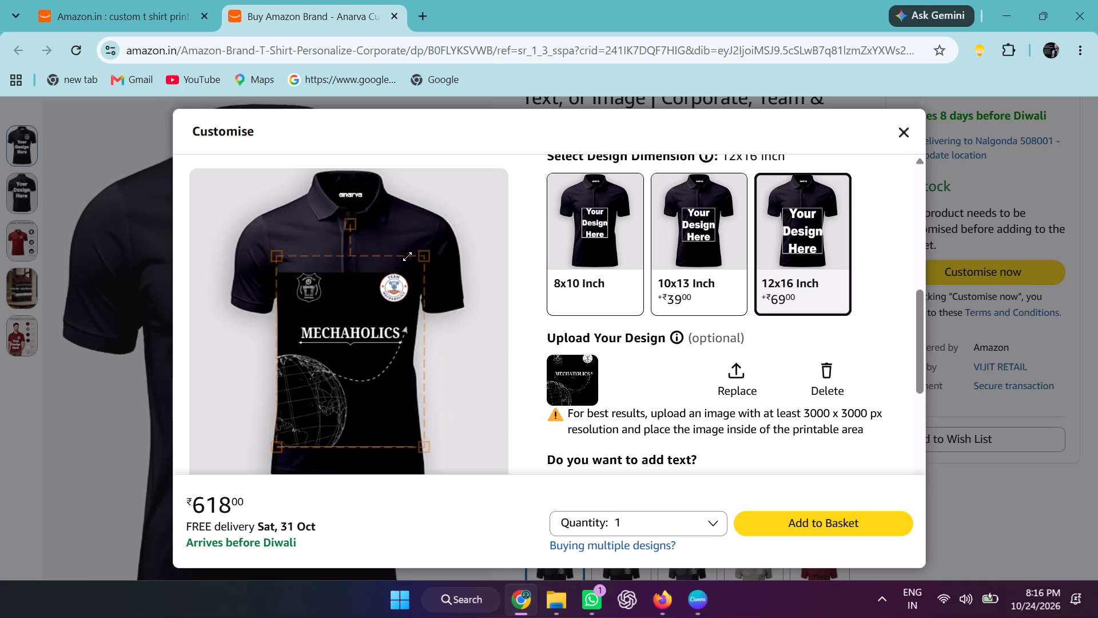
pyautogui.moveTo(407, 256); pyautogui.dragTo(392, 286)
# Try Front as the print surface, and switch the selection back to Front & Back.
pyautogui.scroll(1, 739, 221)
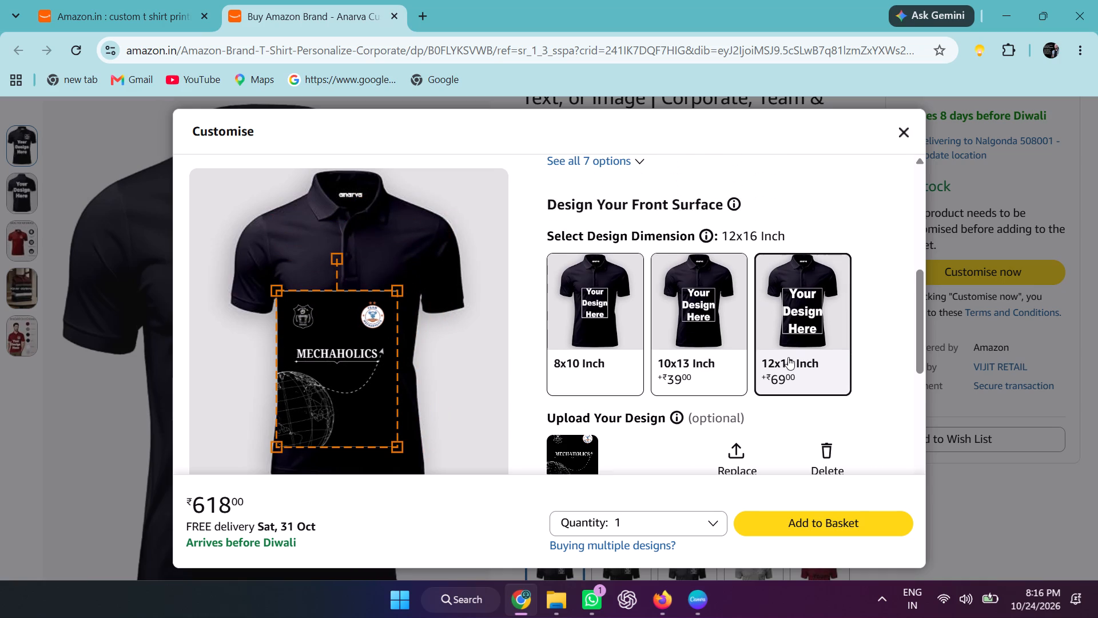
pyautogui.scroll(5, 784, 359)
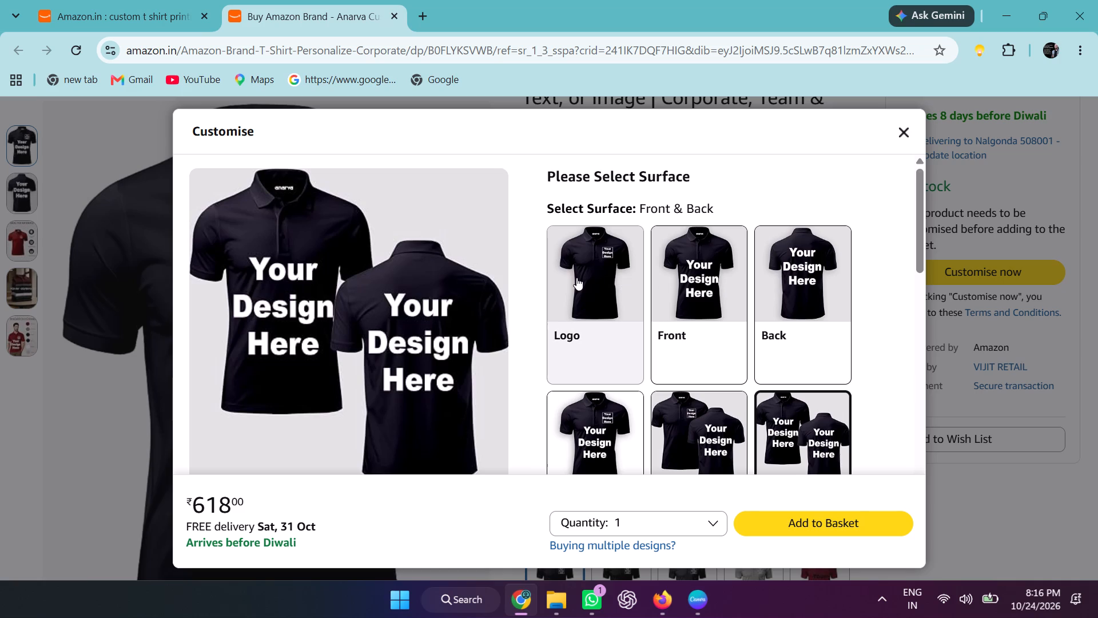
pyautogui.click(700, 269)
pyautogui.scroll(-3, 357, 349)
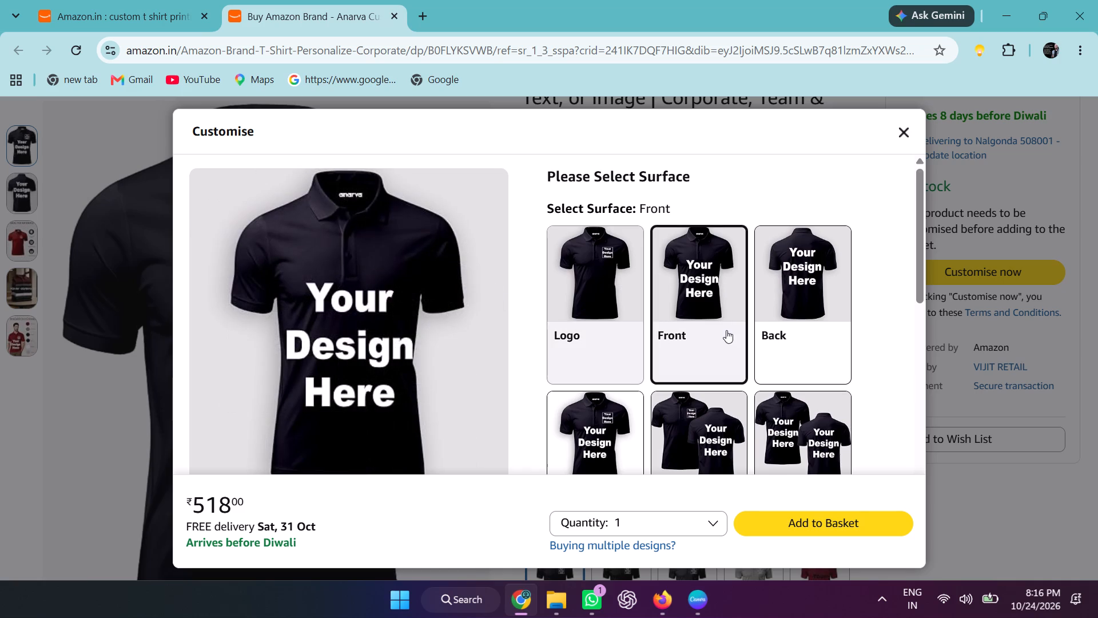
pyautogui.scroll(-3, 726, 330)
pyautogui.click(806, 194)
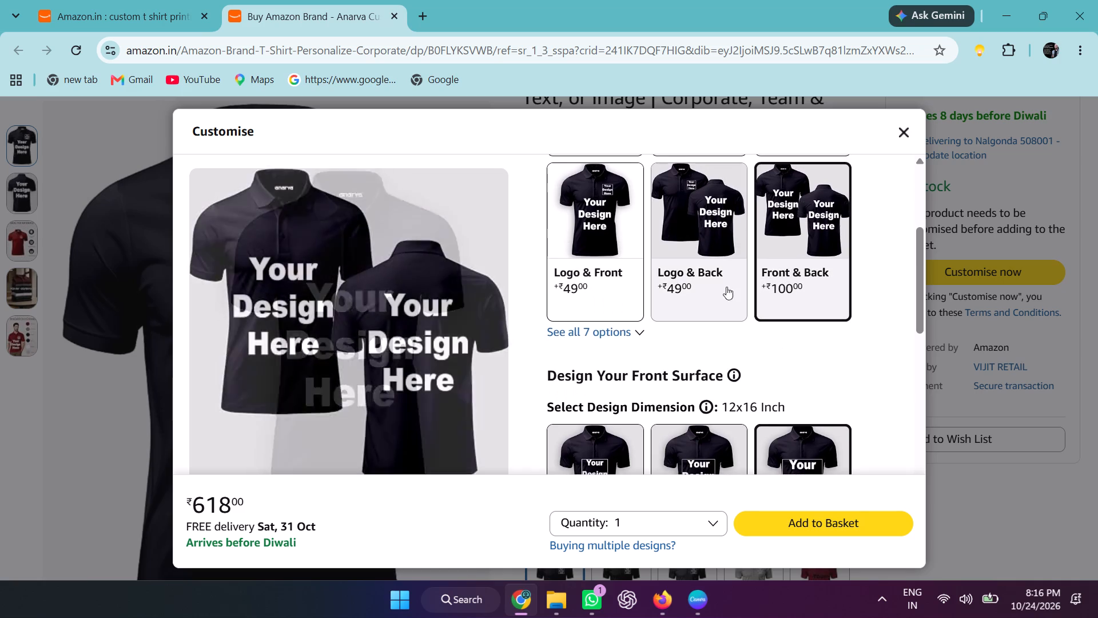
# Review the front surface's design dimension options, the dimension help note and the design upload section.
pyautogui.scroll(-5, 722, 303)
pyautogui.scroll(3, 752, 320)
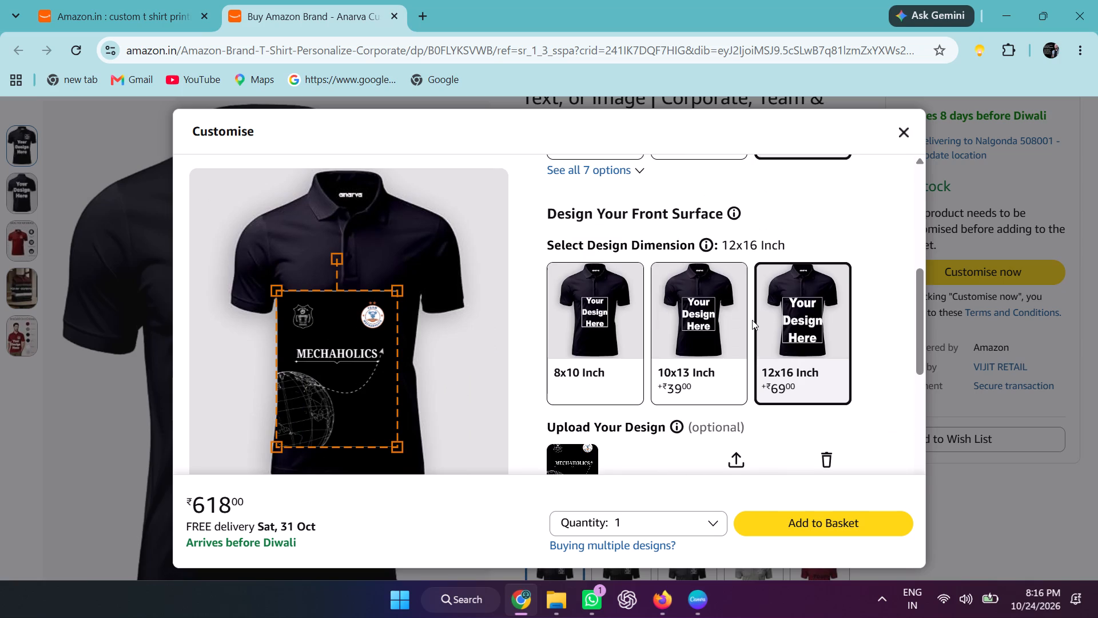
pyautogui.scroll(-1, 752, 320)
pyautogui.scroll(1, 666, 310)
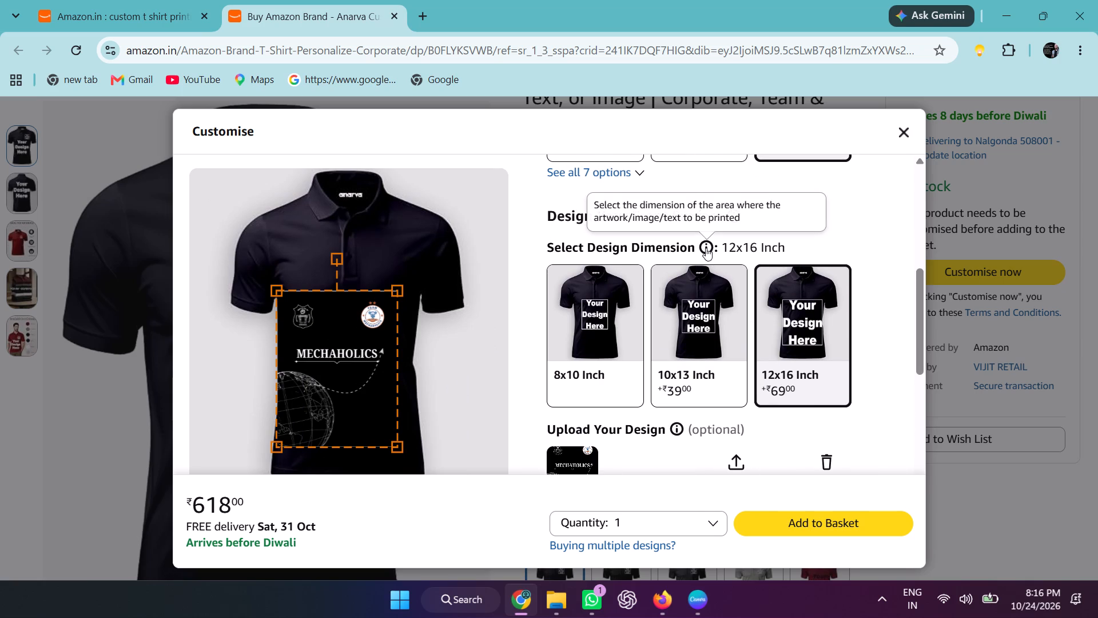
pyautogui.scroll(-2, 599, 378)
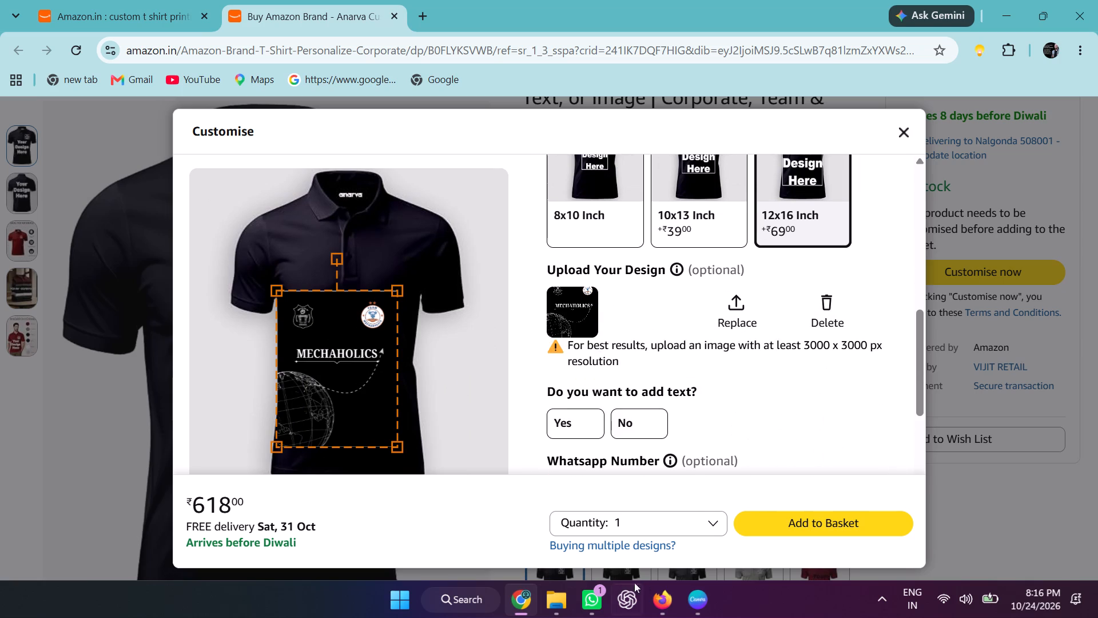
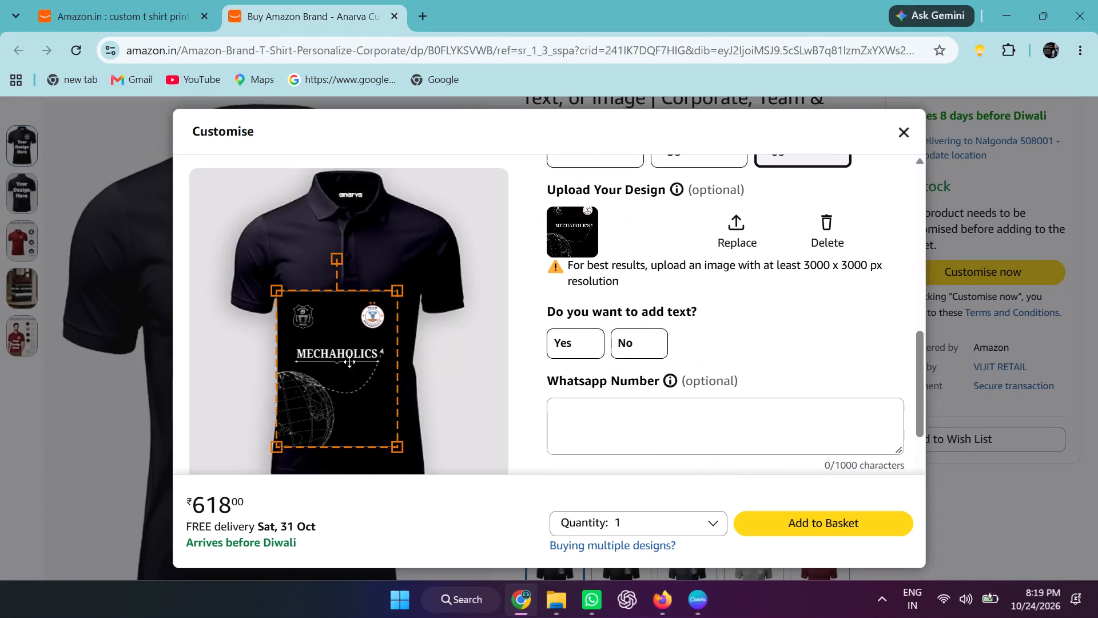
# Enlarge the uploaded front design from its upper corner and reposition it to span the width of the shirt's printable area.
pyautogui.moveTo(356, 363); pyautogui.dragTo(362, 359)
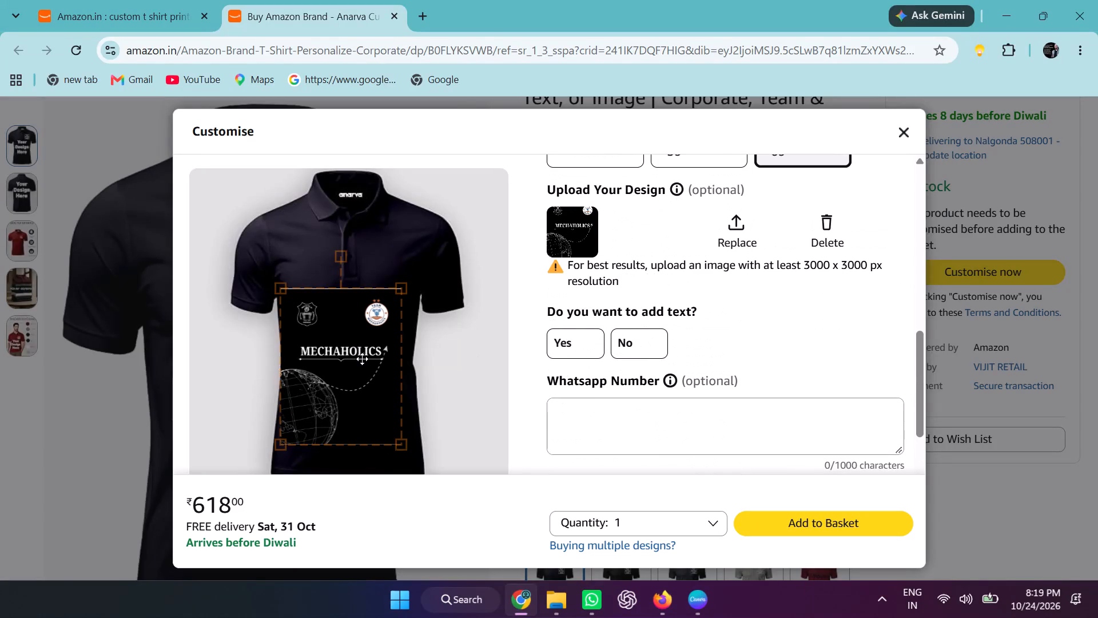
pyautogui.moveTo(362, 359); pyautogui.dragTo(368, 352)
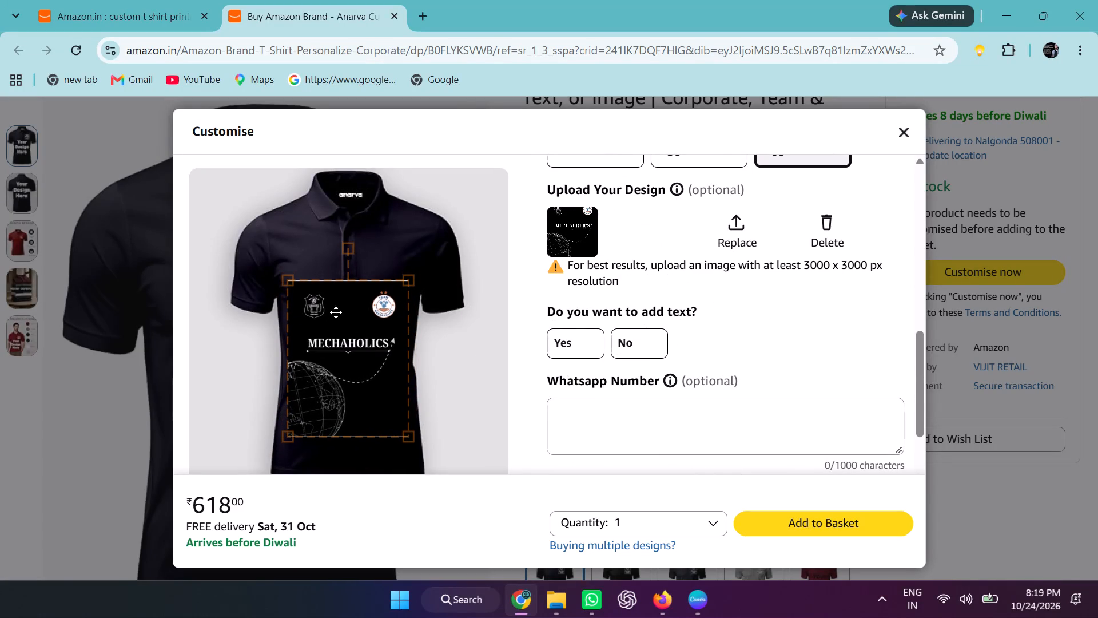
pyautogui.moveTo(348, 248); pyautogui.dragTo(347, 210)
pyautogui.moveTo(405, 279); pyautogui.dragTo(425, 257)
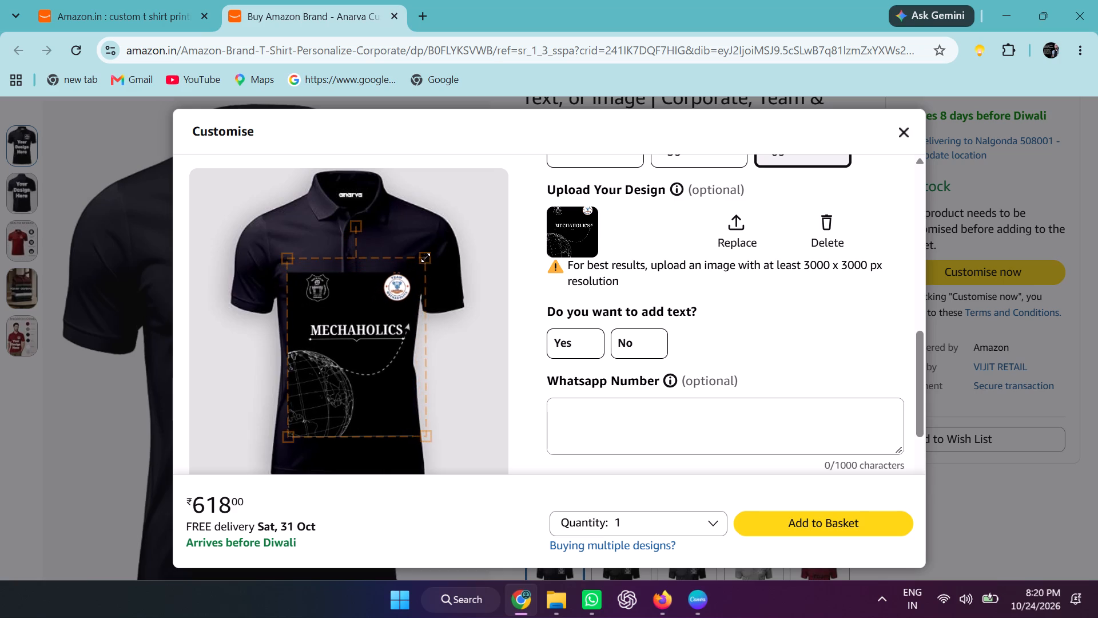
pyautogui.moveTo(425, 257); pyautogui.dragTo(427, 256)
pyautogui.moveTo(377, 301); pyautogui.dragTo(371, 312)
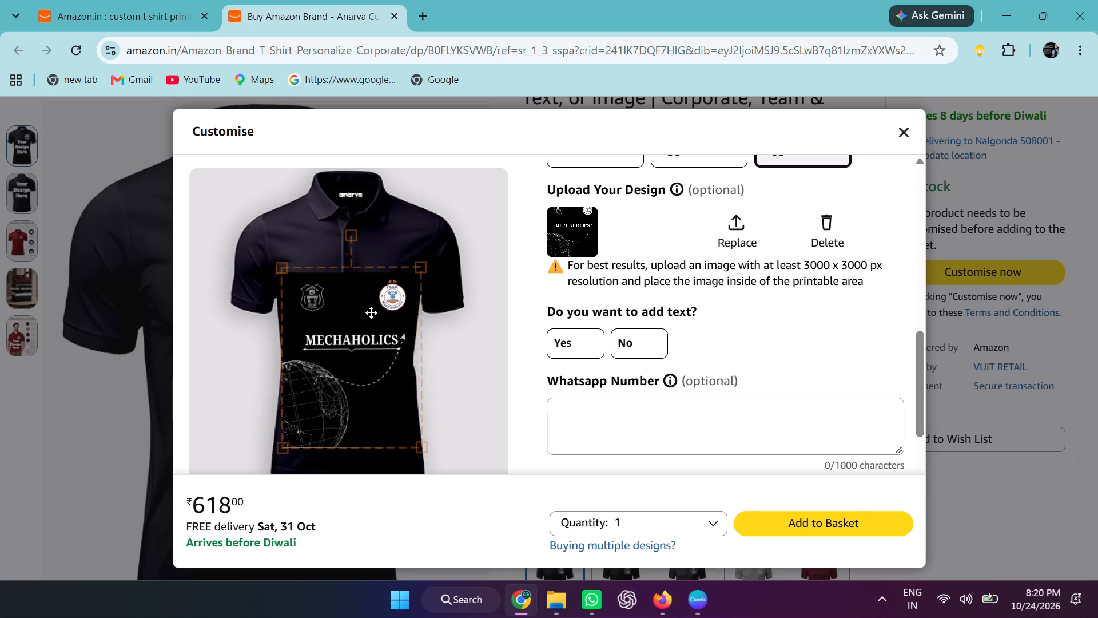
pyautogui.moveTo(371, 312); pyautogui.dragTo(369, 313)
pyautogui.moveTo(421, 267); pyautogui.dragTo(422, 260)
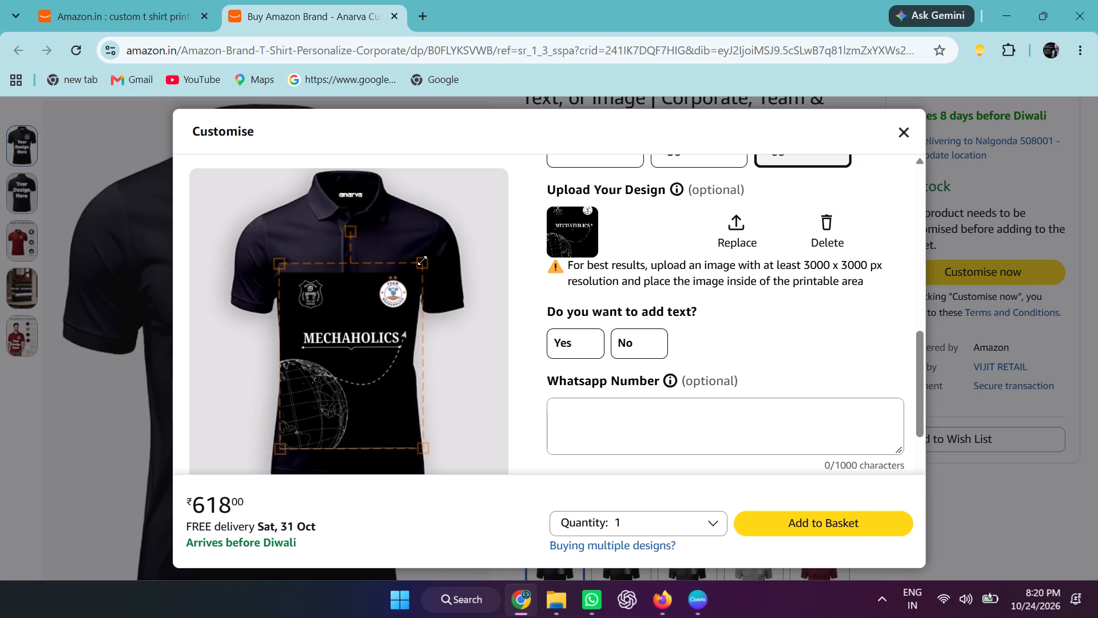
pyautogui.moveTo(422, 260); pyautogui.dragTo(417, 249)
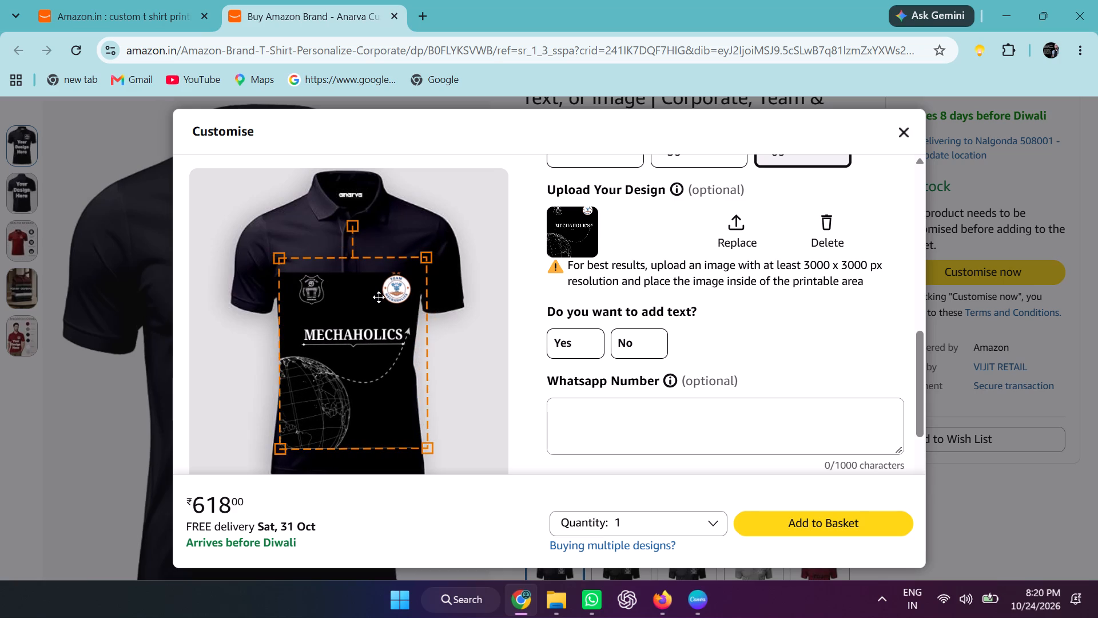
# Try the enlarged front design at different heights on the shirt, moving it up toward the collar.
pyautogui.moveTo(379, 297); pyautogui.dragTo(381, 274)
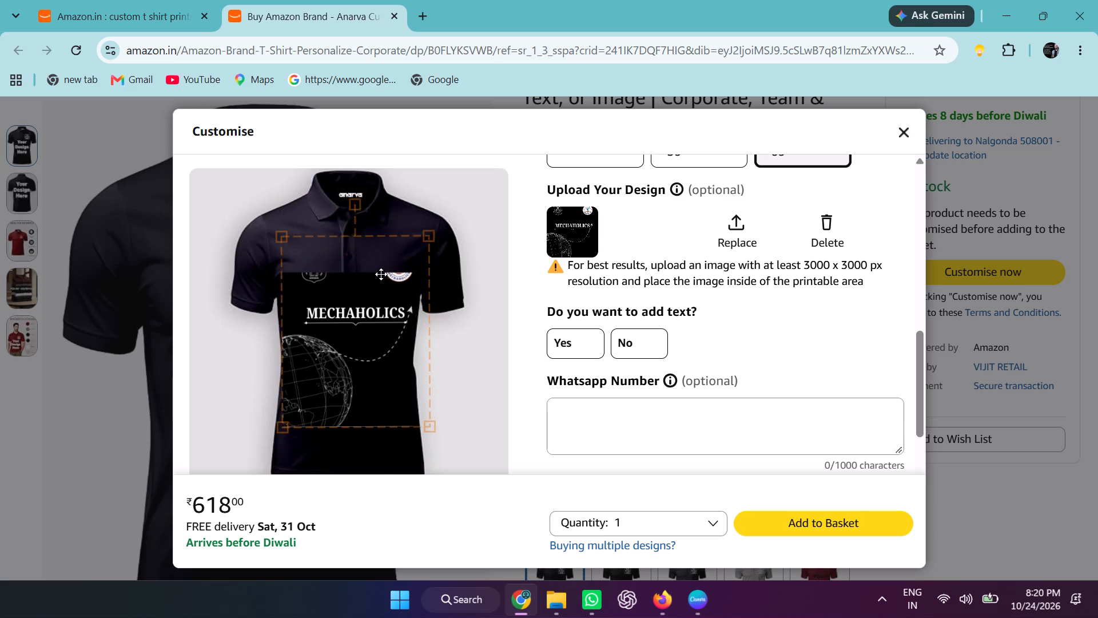
pyautogui.moveTo(381, 274); pyautogui.dragTo(375, 307)
pyautogui.moveTo(395, 304); pyautogui.dragTo(400, 225)
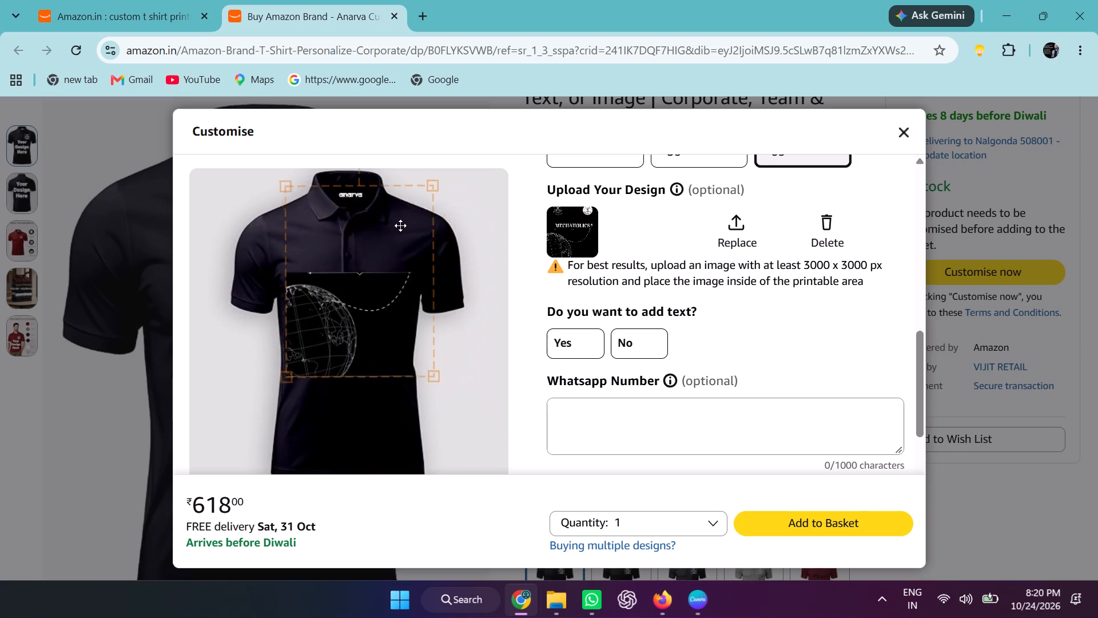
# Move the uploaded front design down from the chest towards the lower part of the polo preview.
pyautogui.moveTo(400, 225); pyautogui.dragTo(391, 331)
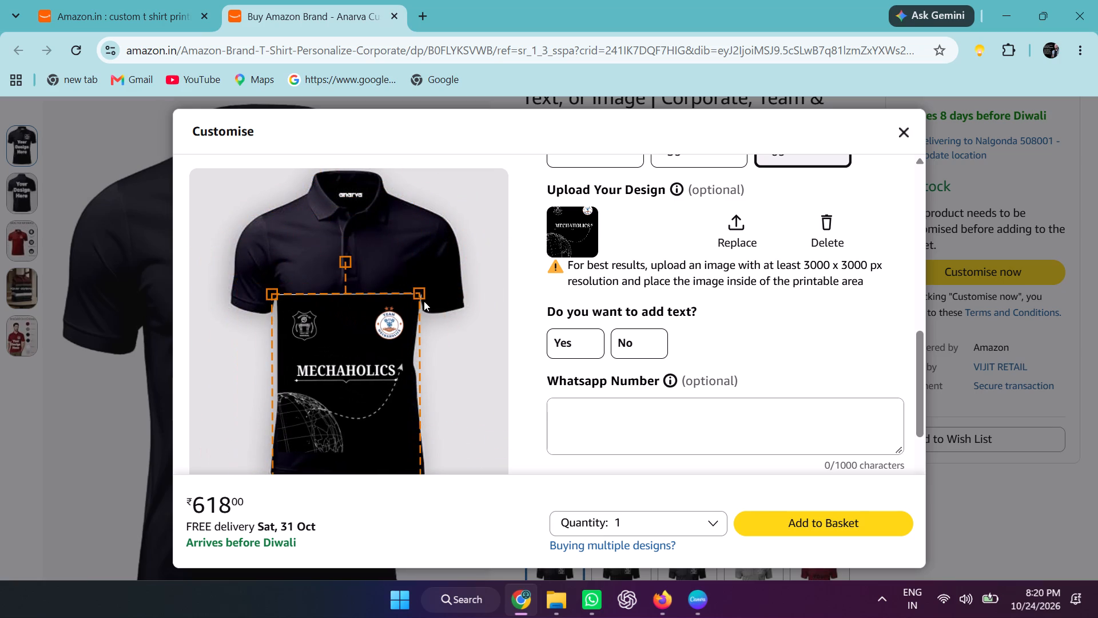
# Close the Anarva polo's customisation window and product page to return to the custom T-shirt printing results.
pyautogui.click(895, 138)
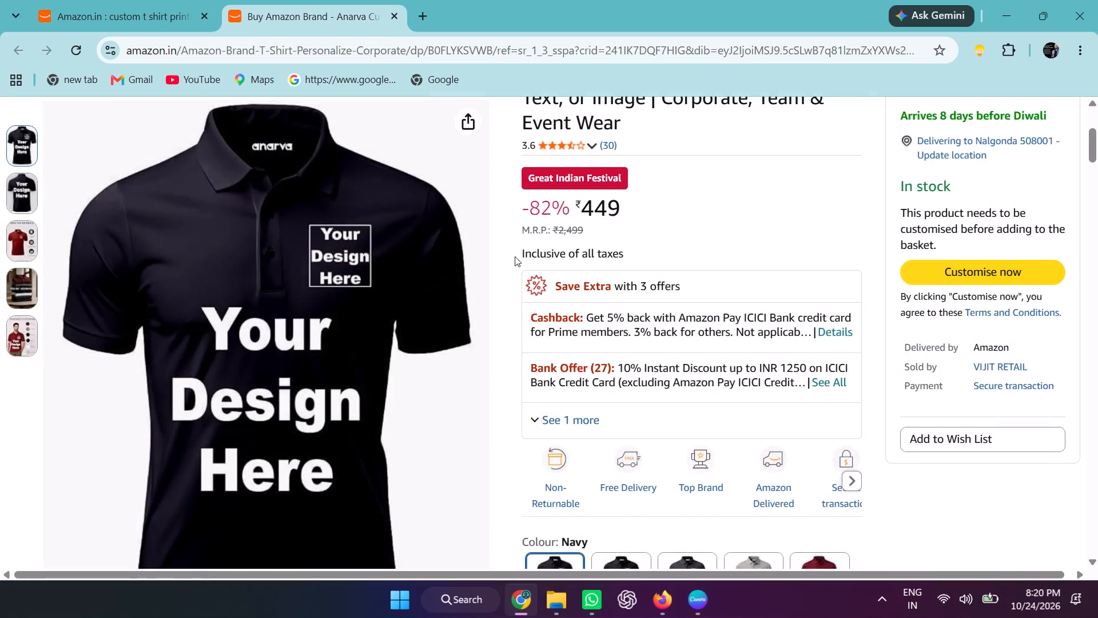
pyautogui.scroll(7, 475, 323)
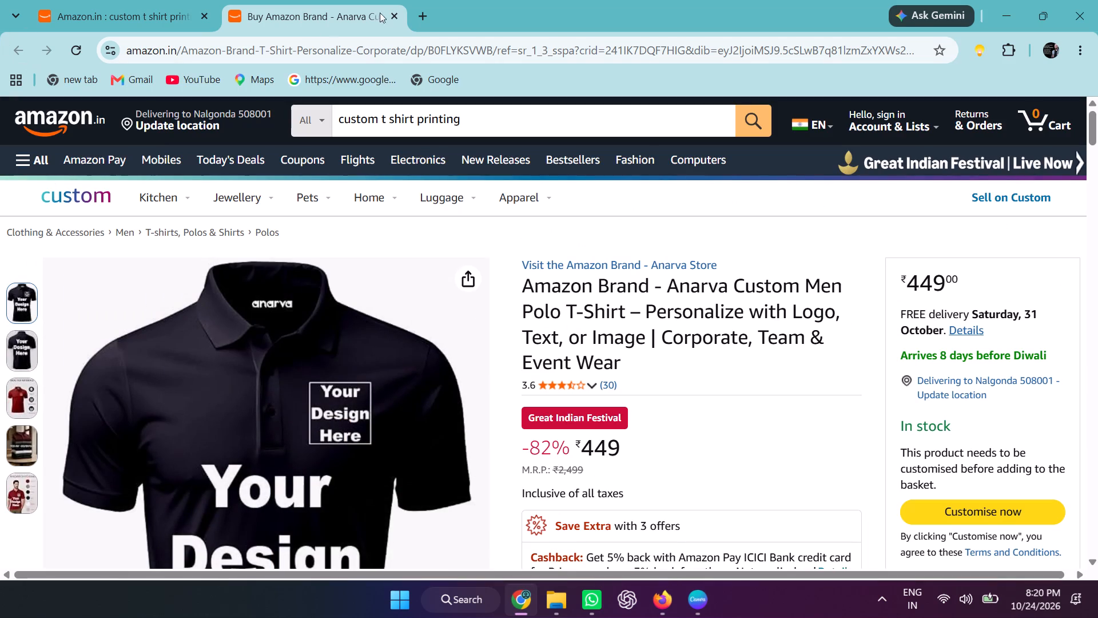
pyautogui.click(394, 15)
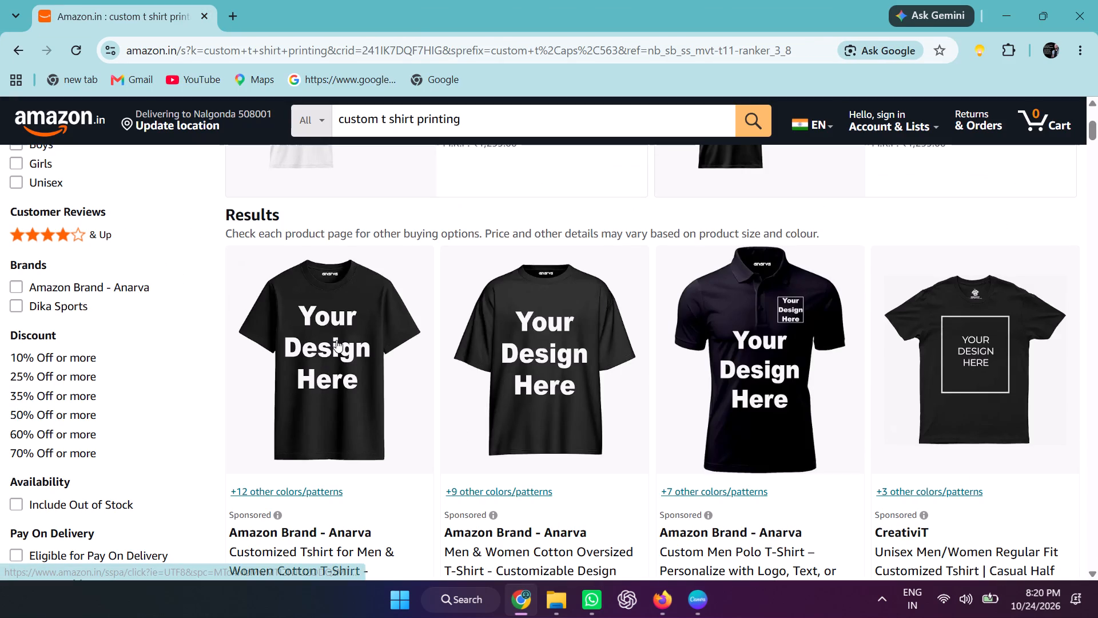
# Open the CreativiT Unisex Regular Fit T-shirt from the results and start customising it with FRONT & BACK print placement.
pyautogui.click(956, 370)
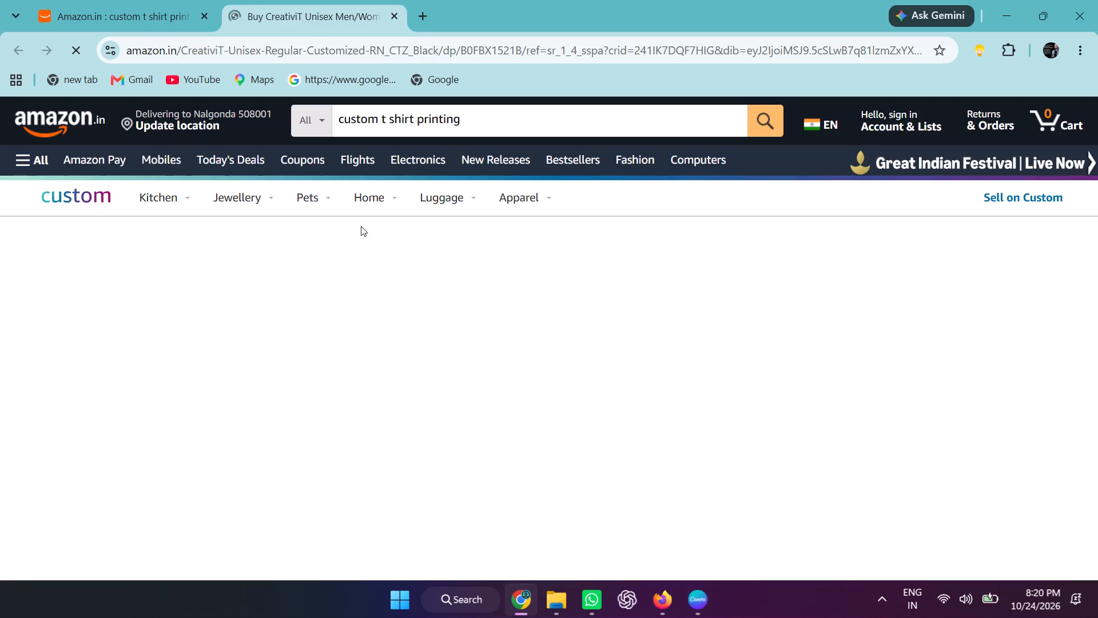
pyautogui.scroll(-4, 804, 459)
pyautogui.scroll(1, 898, 443)
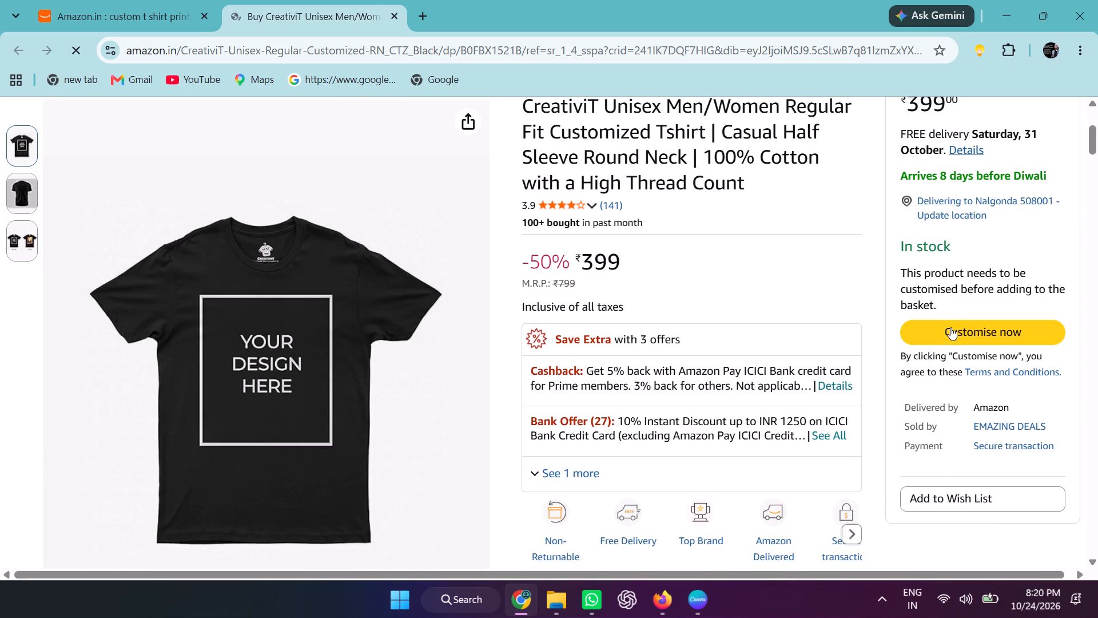
pyautogui.click(950, 329)
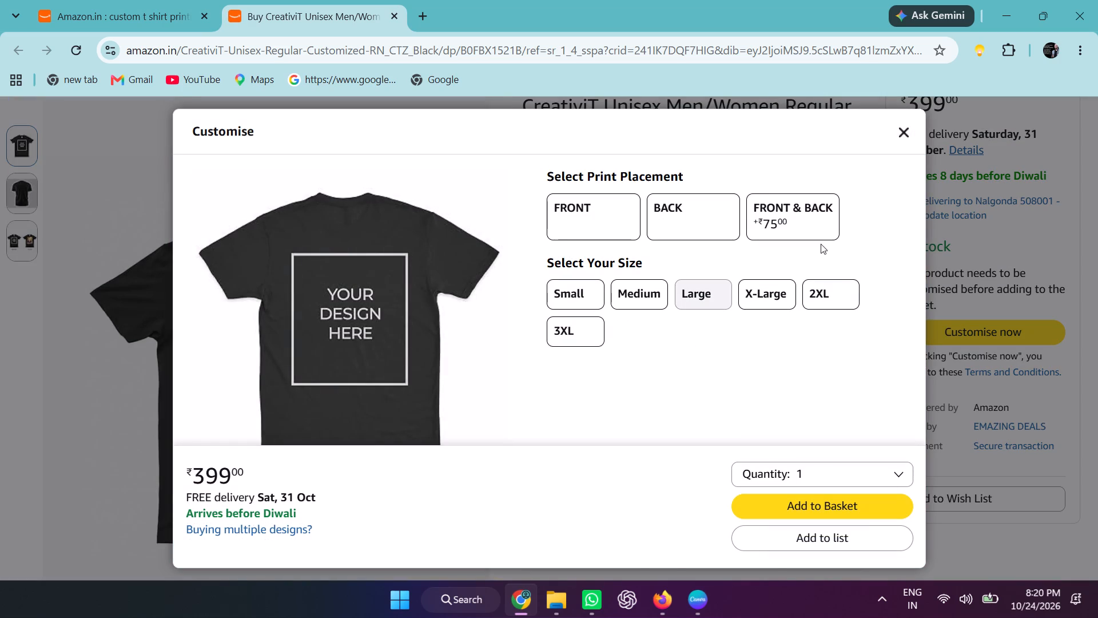
pyautogui.click(796, 224)
pyautogui.scroll(-2, 614, 382)
pyautogui.scroll(3, 614, 382)
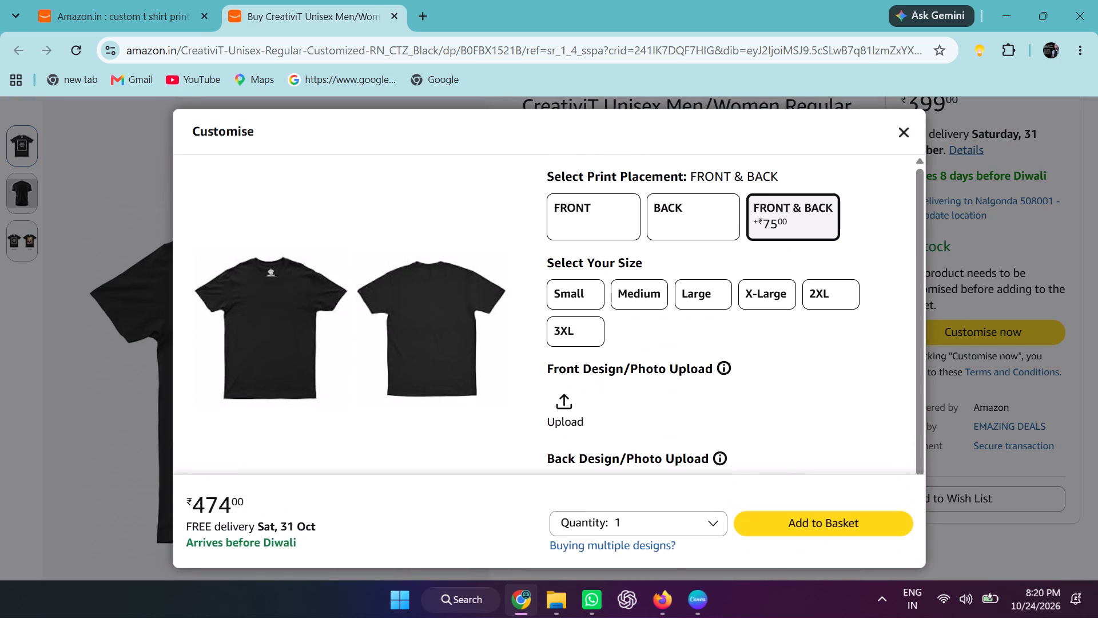
# Upload the Front page file from Downloads as the T-shirt's front design.
pyautogui.click(563, 407)
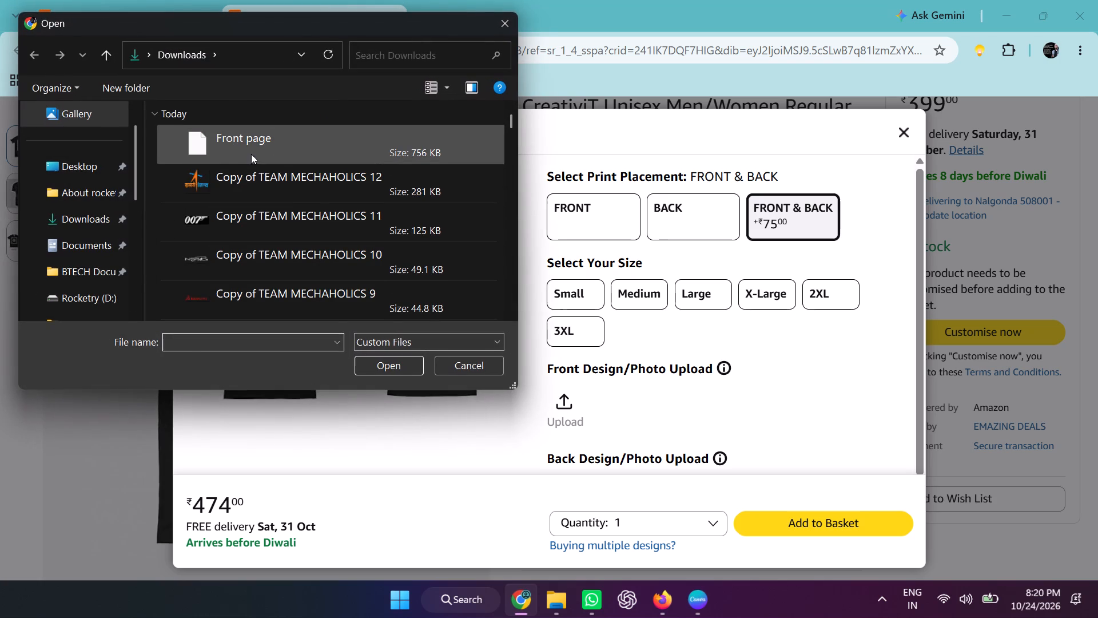
pyautogui.click(251, 154)
pyautogui.click(393, 362)
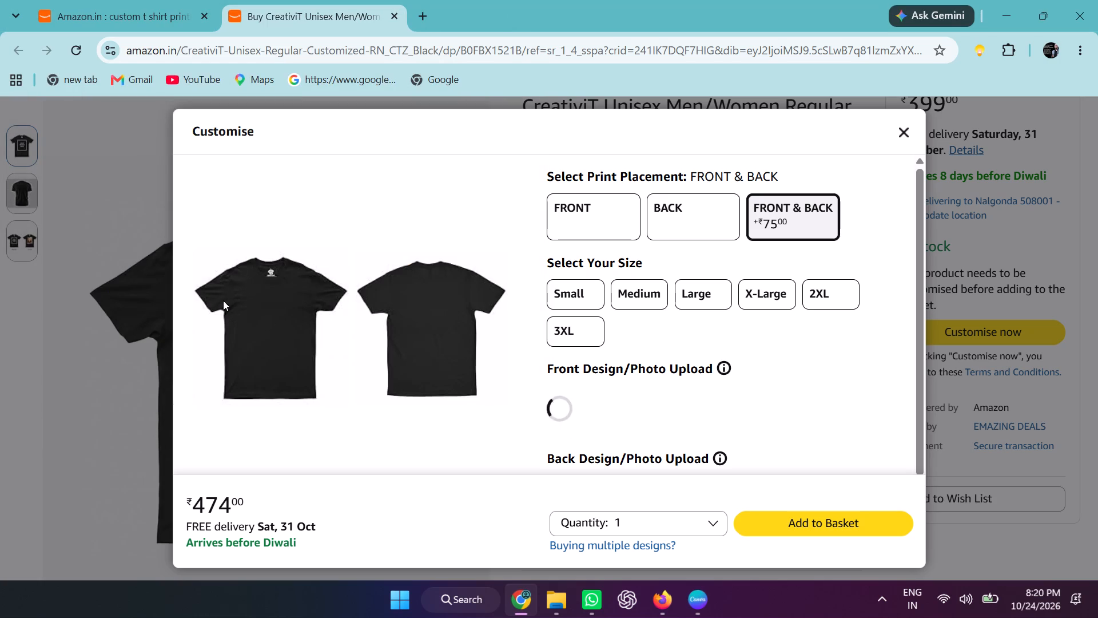
# Position the uploaded front design over the body of the front T-shirt preview, just below the collar.
pyautogui.scroll(-3, 584, 358)
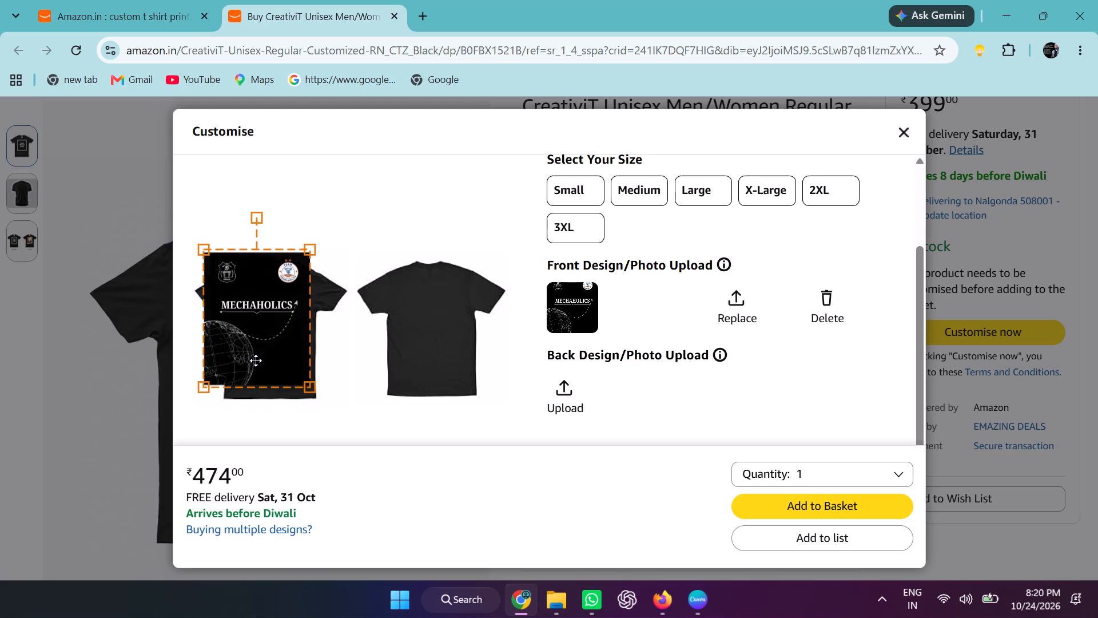
pyautogui.moveTo(295, 289); pyautogui.dragTo(323, 326)
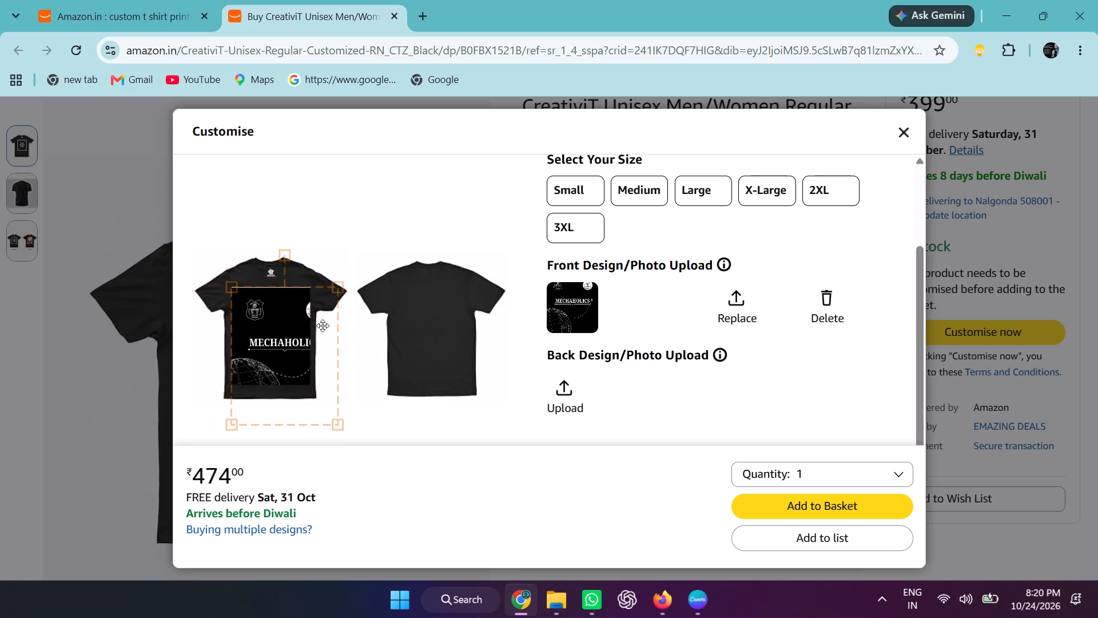
pyautogui.moveTo(323, 326); pyautogui.dragTo(323, 305)
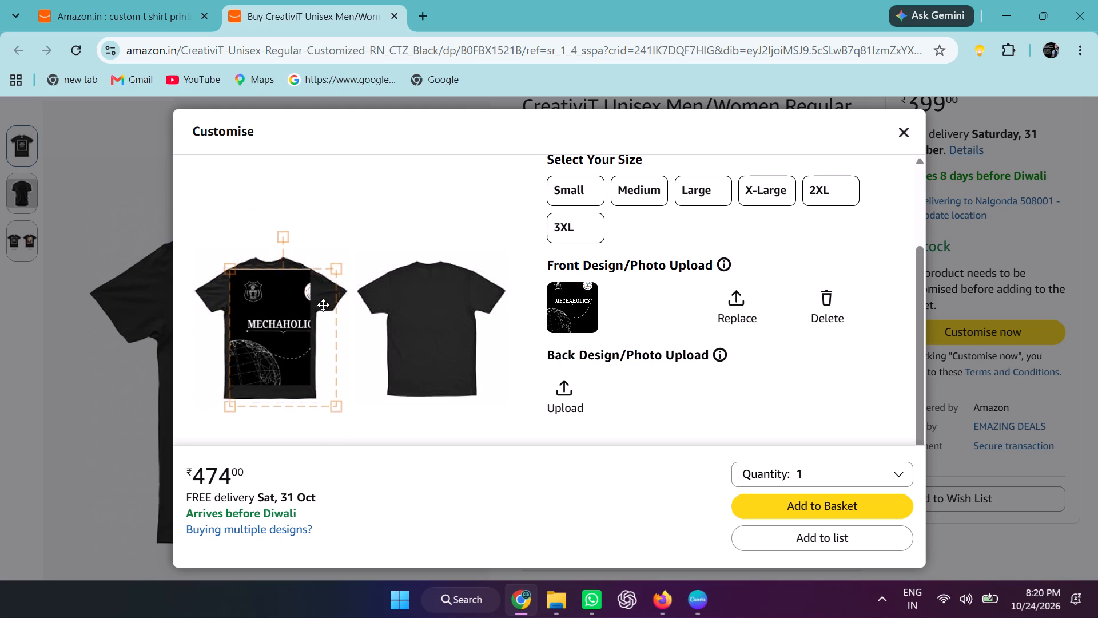
pyautogui.moveTo(323, 305); pyautogui.dragTo(315, 318)
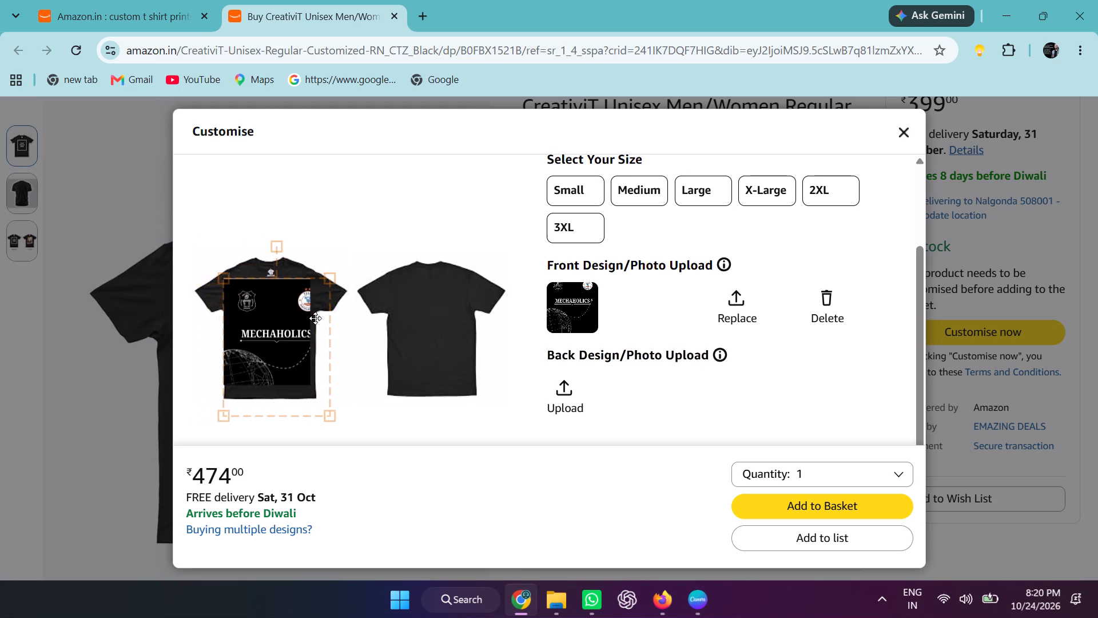
pyautogui.moveTo(315, 318); pyautogui.dragTo(313, 314)
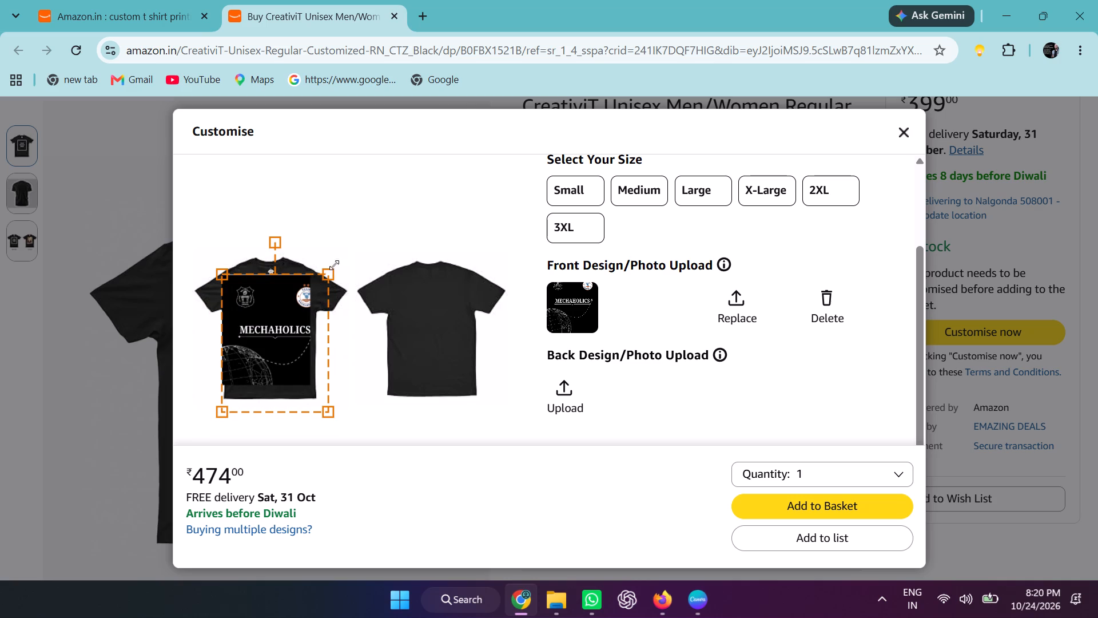
# Shrink the Mechaholics front design to the width of the shirt's torso and centre it just below the collar logo.
pyautogui.moveTo(328, 272); pyautogui.dragTo(305, 306)
pyautogui.moveTo(269, 339); pyautogui.dragTo(276, 330)
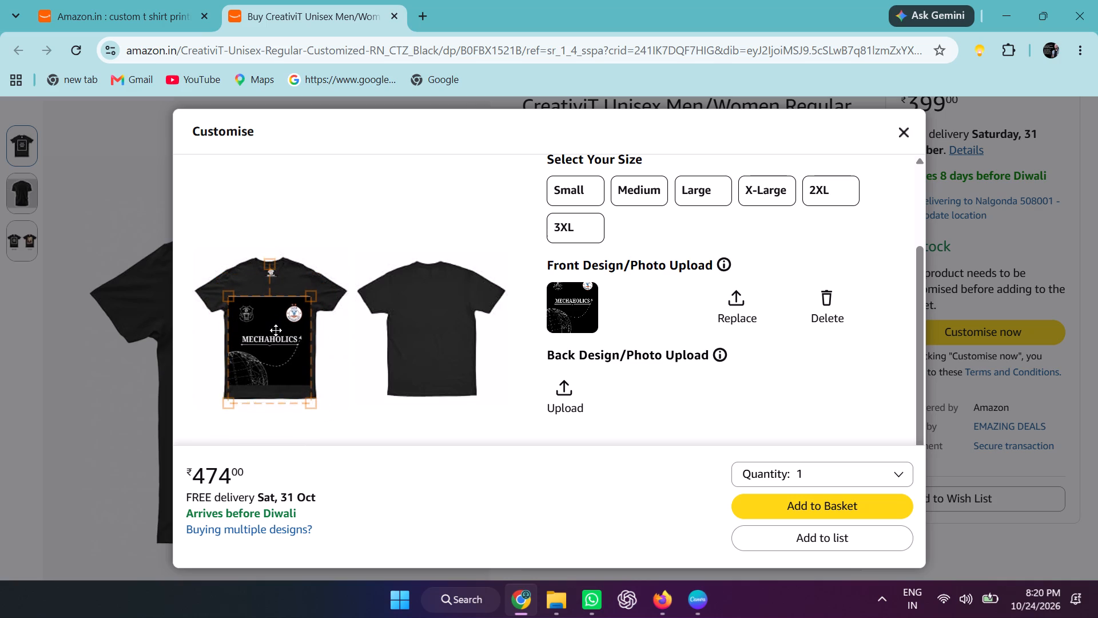
pyautogui.moveTo(276, 330); pyautogui.dragTo(277, 310)
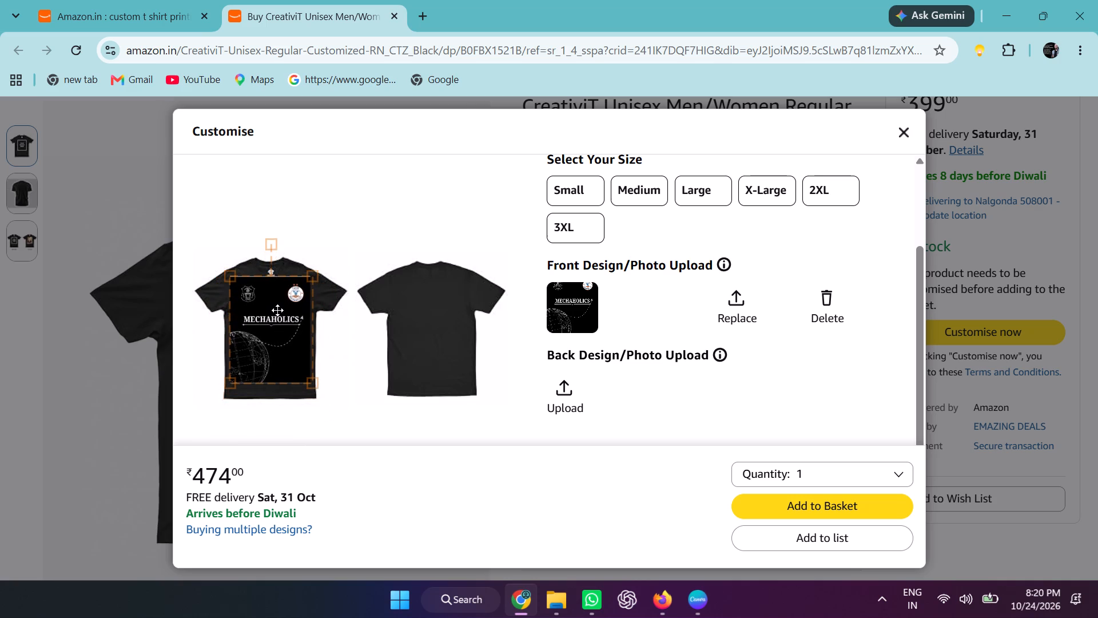
pyautogui.moveTo(277, 310); pyautogui.dragTo(276, 313)
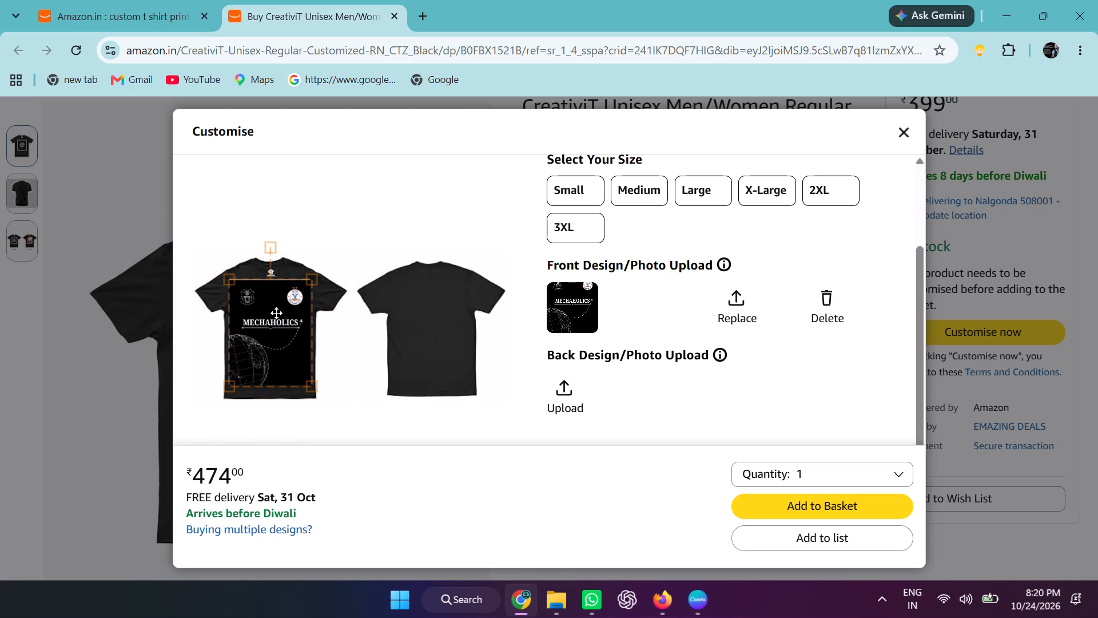
pyautogui.moveTo(276, 313); pyautogui.dragTo(274, 315)
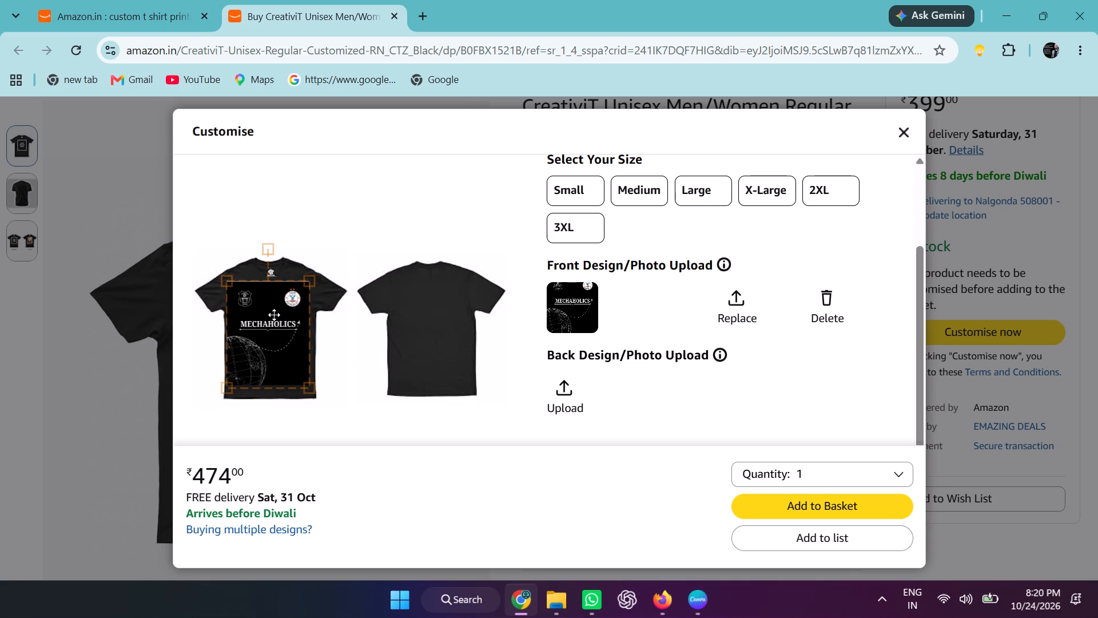
pyautogui.moveTo(274, 315); pyautogui.dragTo(276, 317)
pyautogui.click(340, 344)
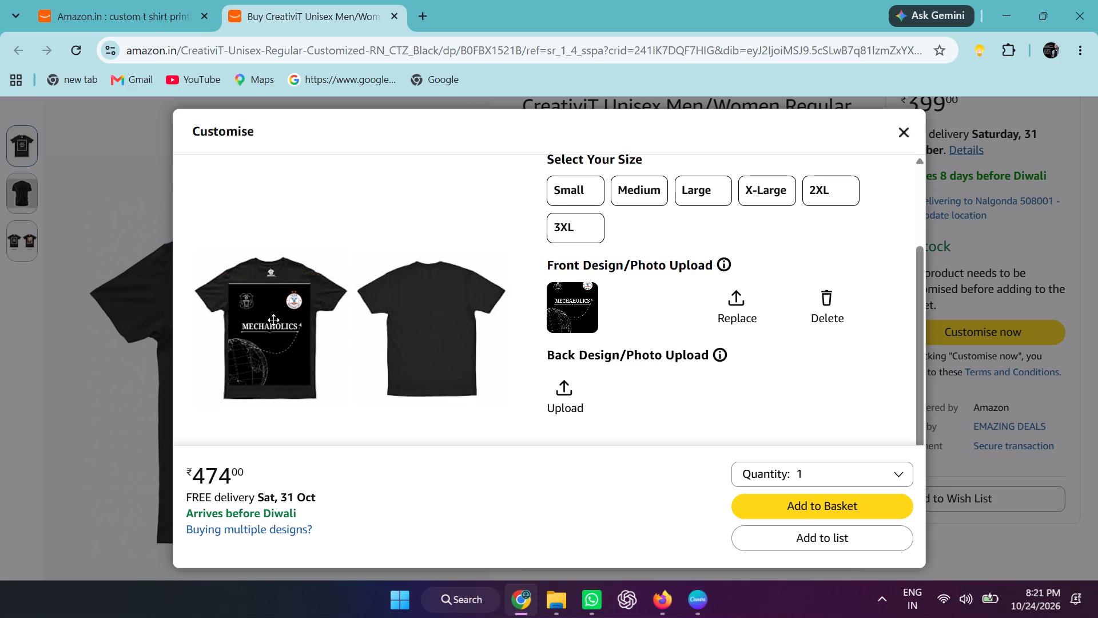
pyautogui.click(471, 327)
pyautogui.click(457, 327)
pyautogui.scroll(4, 254, 320)
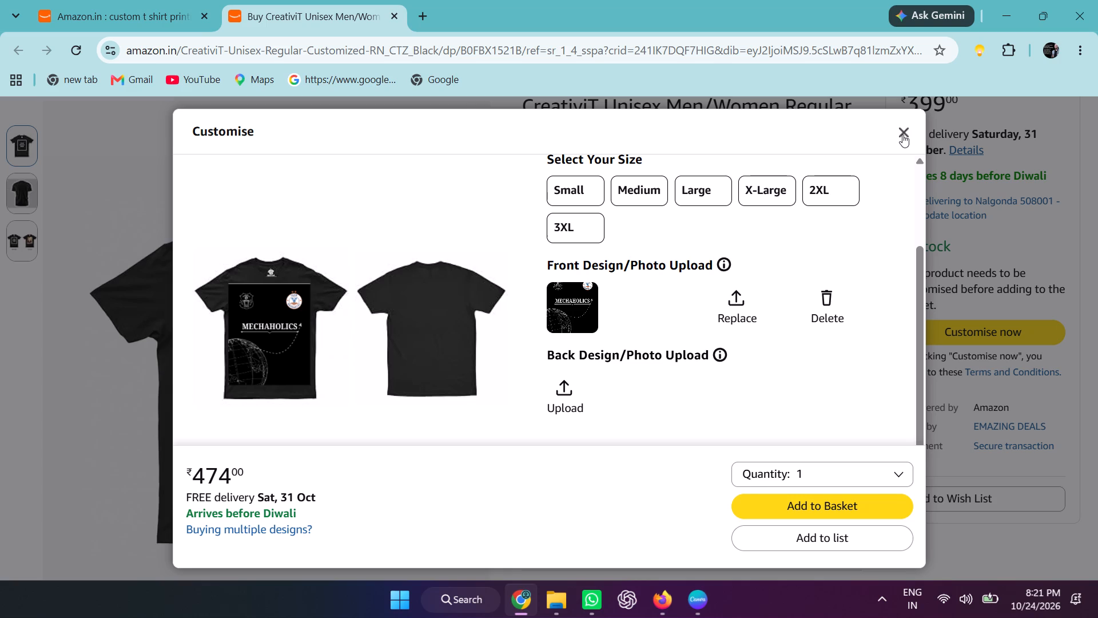
# Close the CreativiT T-shirt's customisation window to return to its product page.
pyautogui.click(902, 134)
pyautogui.scroll(-3, 450, 389)
pyautogui.scroll(4, 450, 389)
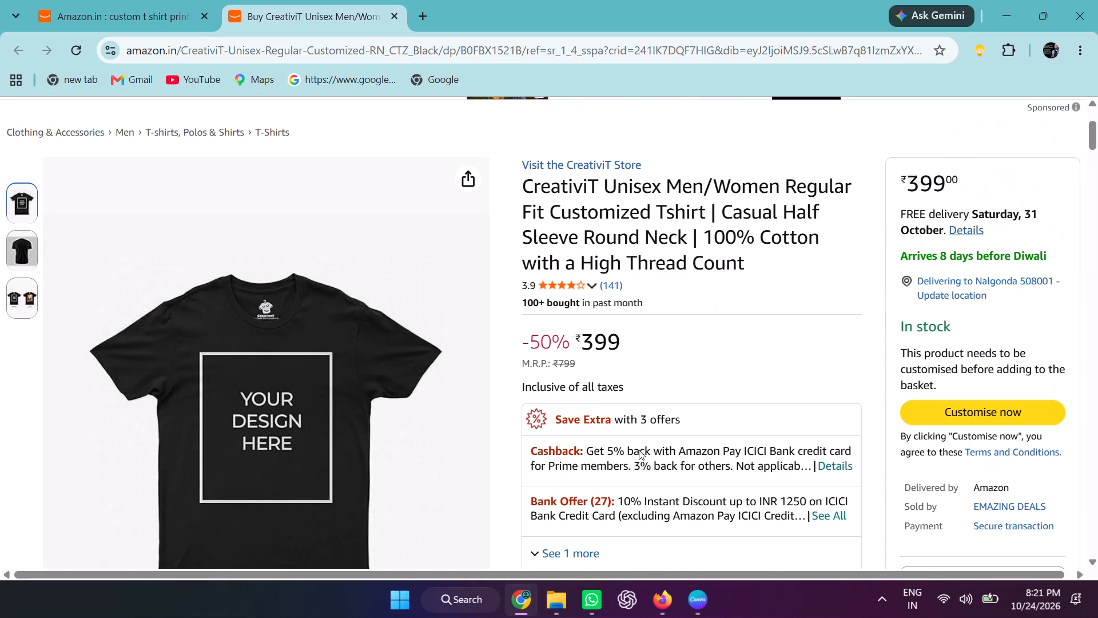